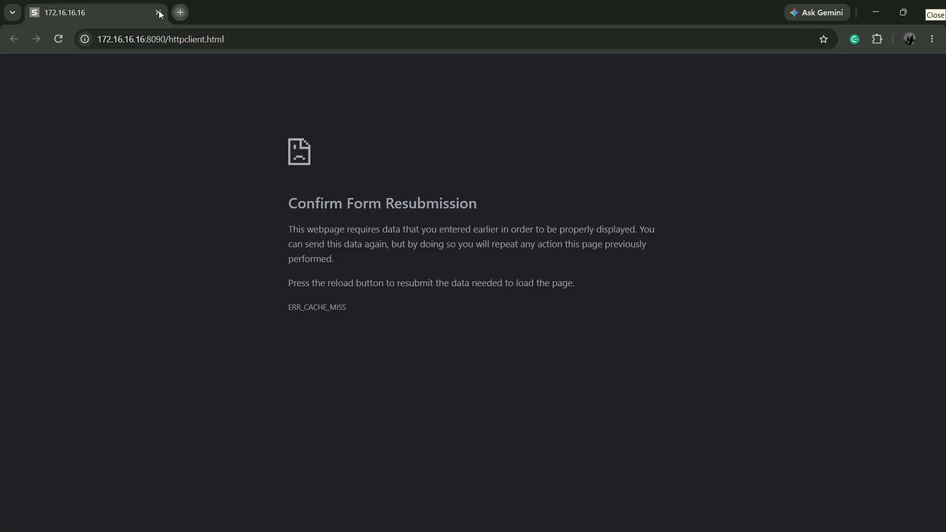
Close the browser tab with the Confirm Form Resubmission page.
left_click(157, 11)
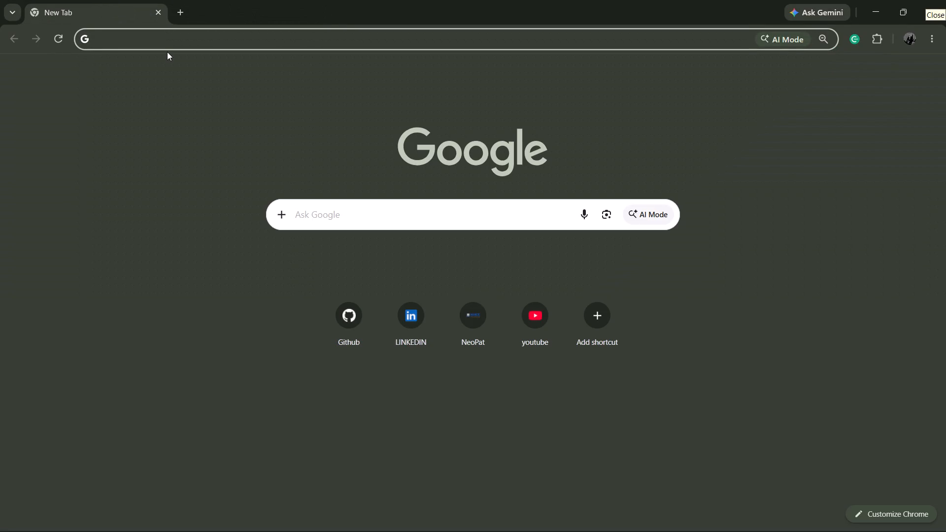
Switch to File Explorer and open the Downloads folder.
type("file")
key("Return")
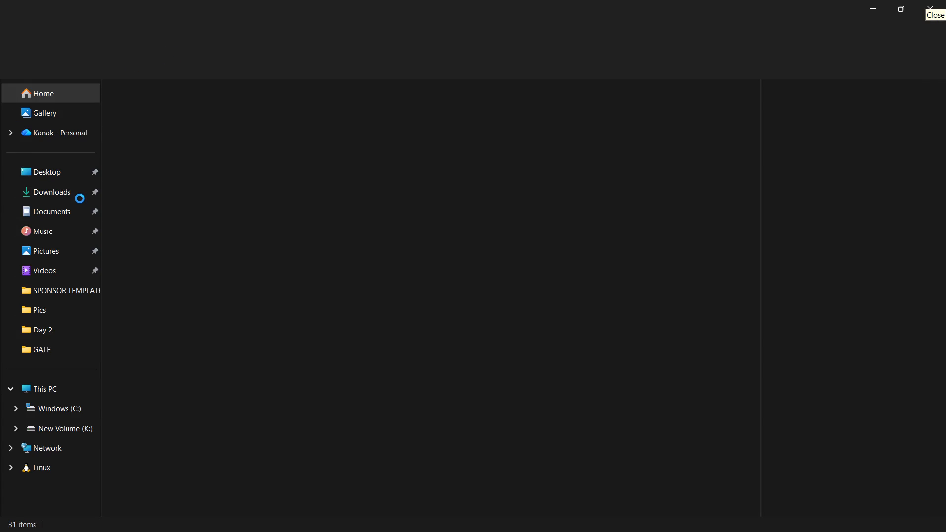
left_click(80, 196)
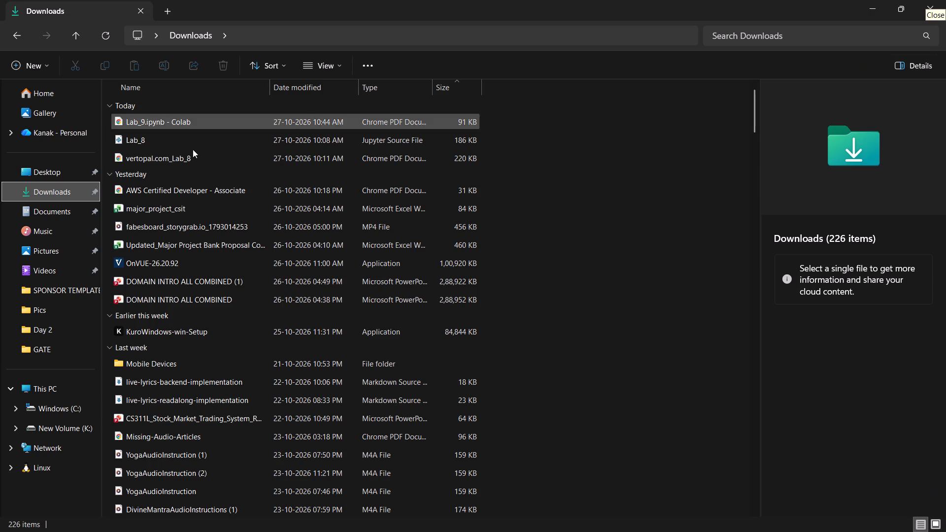
Open the major_project_csit workbook from Downloads to check its contents, and close it again.
double_click(188, 211)
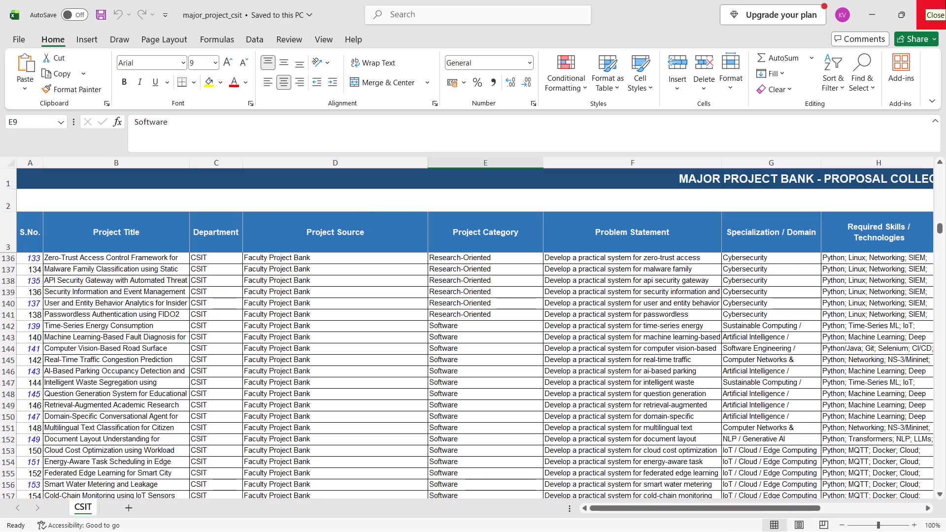
left_click(945, 0)
Open the workbook Updated_Major Project Bank Proposal Collection (2) from the Downloads folder.
double_click(164, 244)
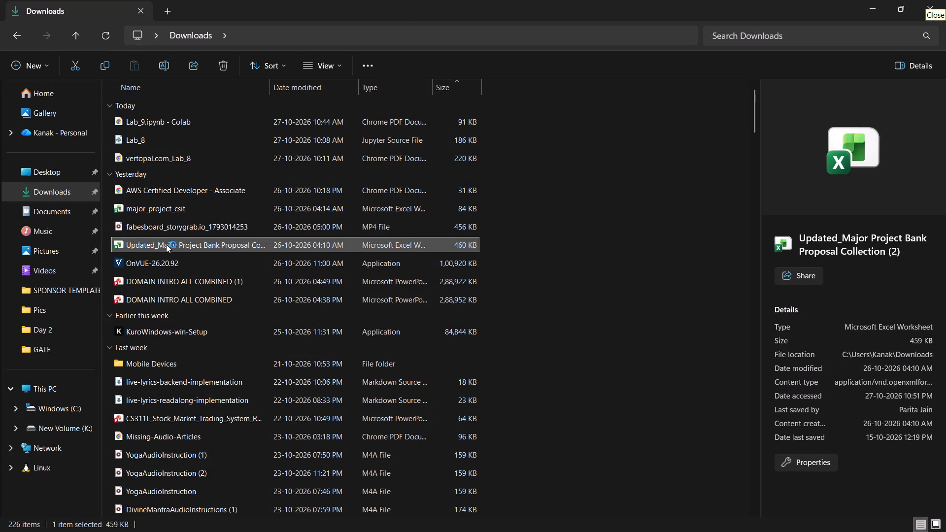
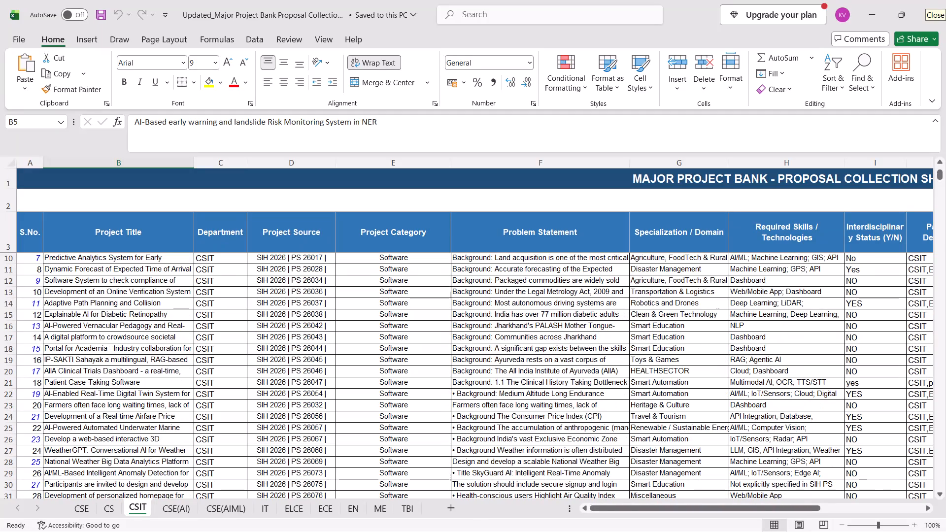
Highlight row 19, the IP-SAKTI Sahayak project, with yellow fill from column B through column AA on the CSIT sheet.
left_click(85, 360)
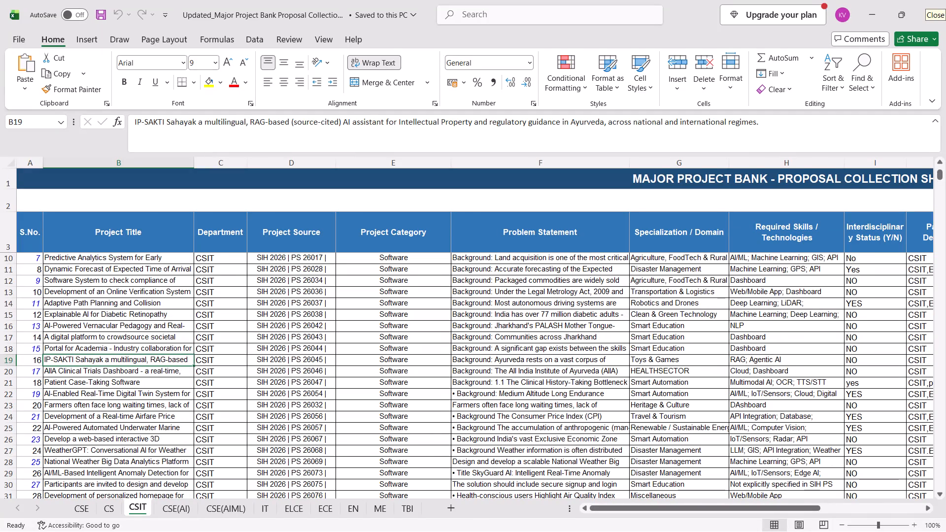
key("shift+Right")
key("shift+Right")
key("shift+Right")
key("shift+Right")
key("shift+Right")
key("shift+Right")
key("shift+Right")
key("shift+Right")
key("shift+Right")
key("shift+Right")
key("shift+Right")
key("shift+Right")
key("shift+Right")
key("shift+Right")
key("shift+Right")
key("shift+Right")
key("shift+Right")
key("shift+Right")
key("shift+Right")
key("shift+Right")
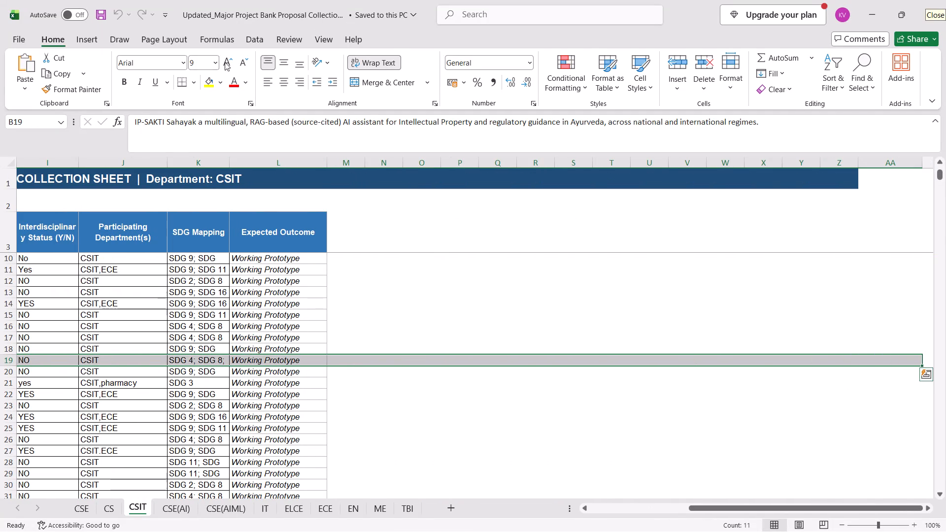
left_click(209, 82)
Highlight row 86, the On-device Visual Perception for Light-weight Browser Agents project, with yellow fill from column B through column W.
scroll(250, 339, "right", 4)
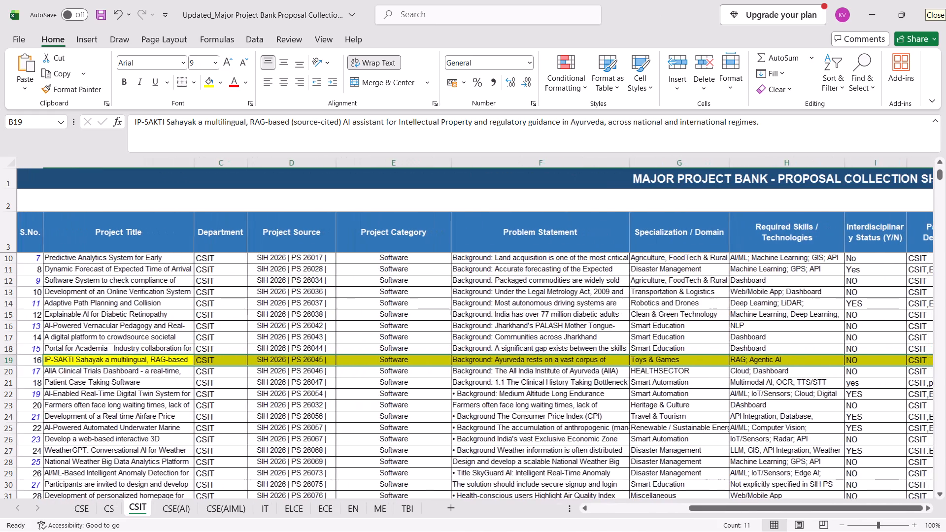
scroll(220, 383, "down", 3)
scroll(117, 484, "down", 4)
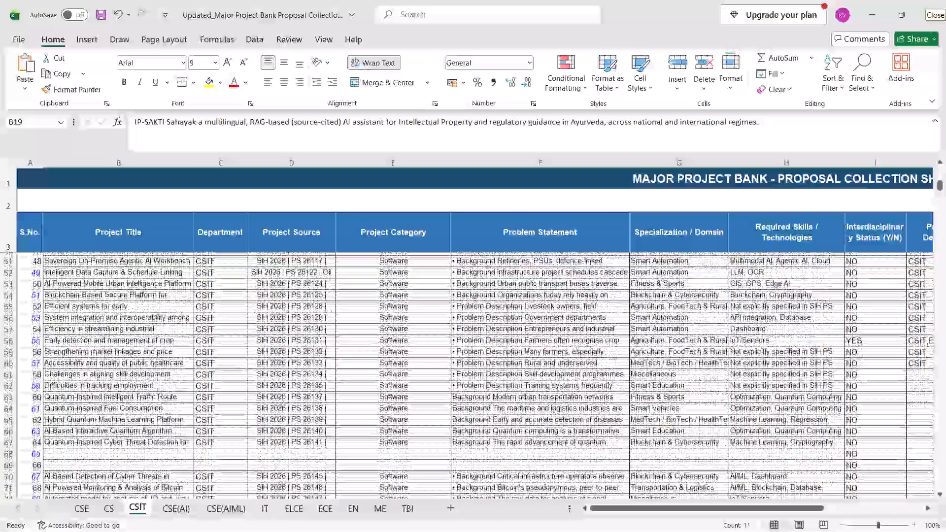
scroll(108, 479, "down", 4)
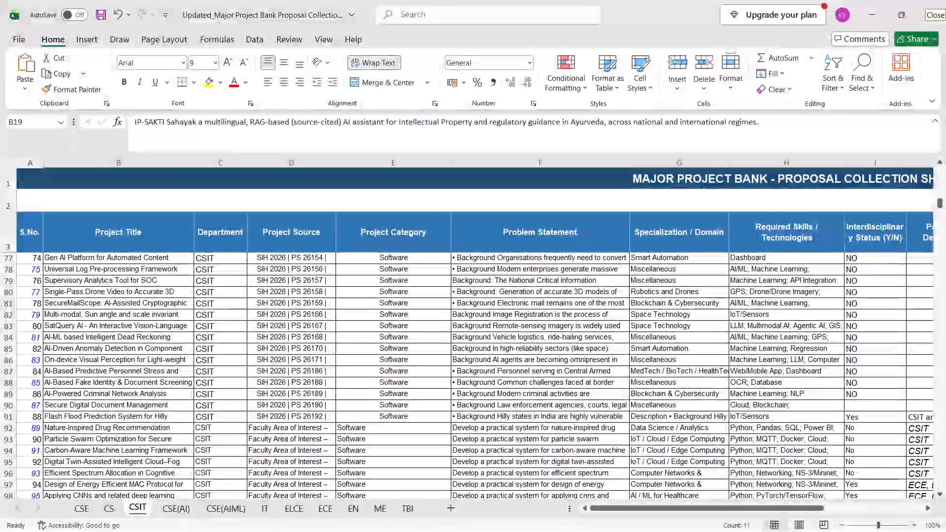
left_click(61, 362)
key("shift+Right")
key("shift+Right")
key("shift+Right")
key("shift+Right")
key("shift+Right")
key("shift+Right")
key("shift+Right")
key("shift+Right")
key("shift+Right")
key("shift+Right")
key("shift+Right")
key("shift+Right")
key("shift+Right")
key("shift+Right")
key("shift+Right")
key("shift+Right")
key("shift+Right")
key("shift+Right")
key("shift+Right")
key("shift+Right")
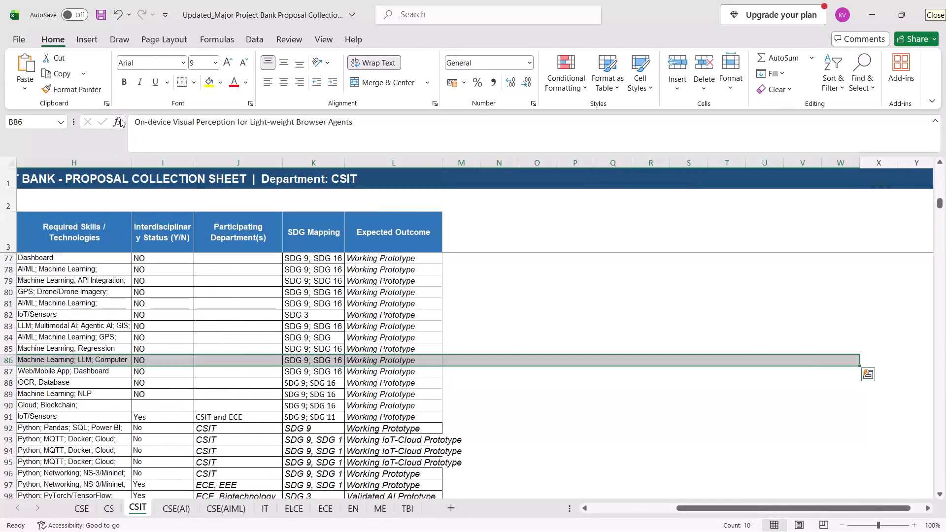
left_click(207, 80)
left_click(209, 368)
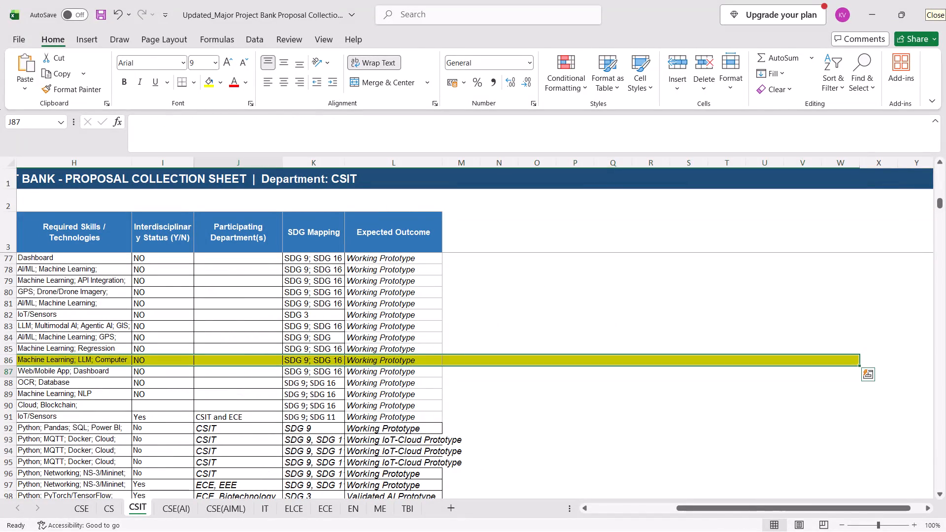
scroll(224, 398, "right", 5)
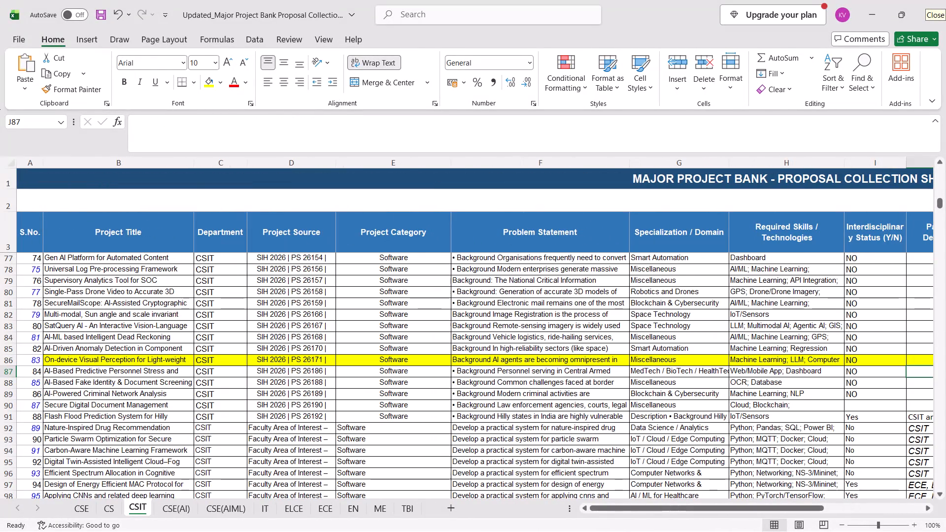
left_click(265, 364)
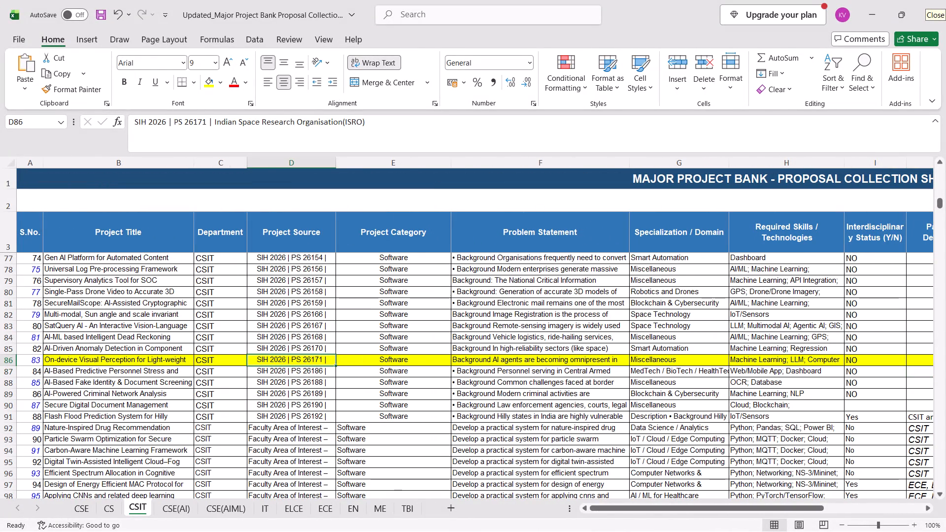
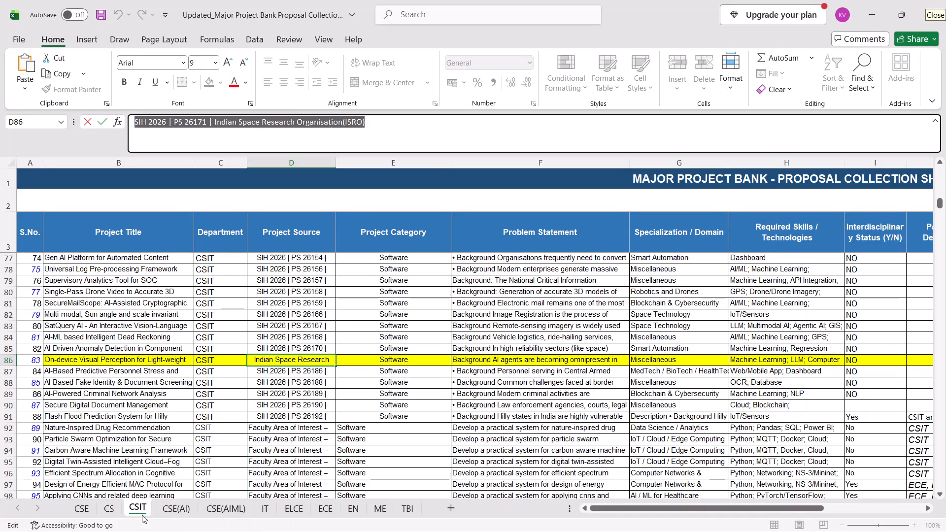
Open the CSE sheet and find the Evidence-Grounded University Policy Assistant project, S.No. 205.
left_click(85, 510)
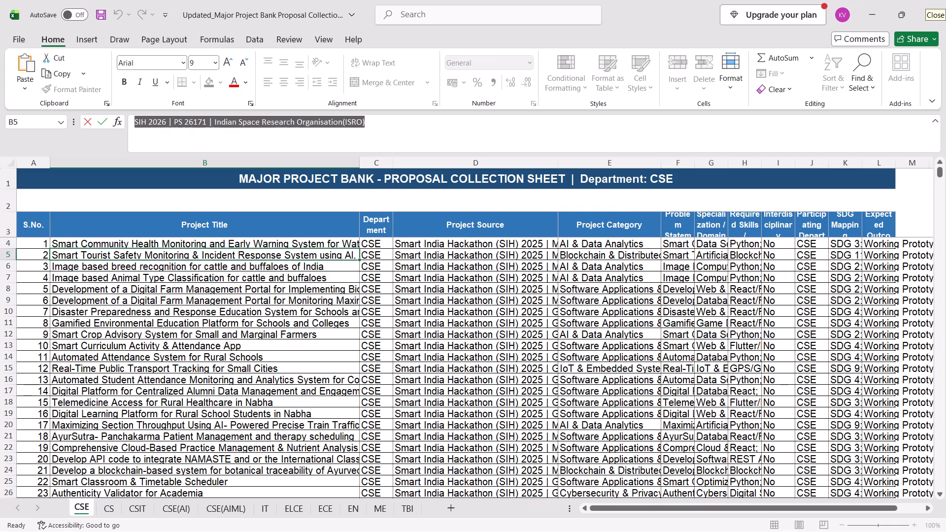
scroll(145, 395, "down", 8)
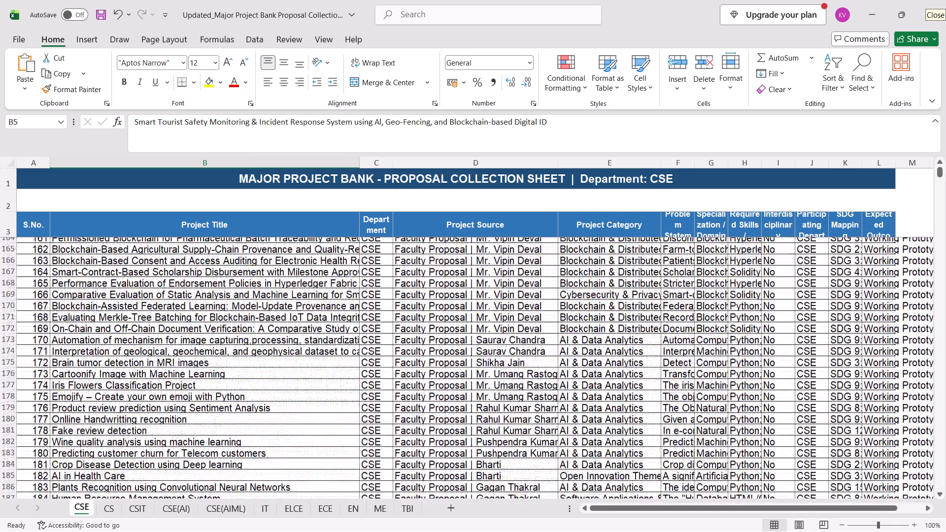
scroll(145, 395, "down", 1)
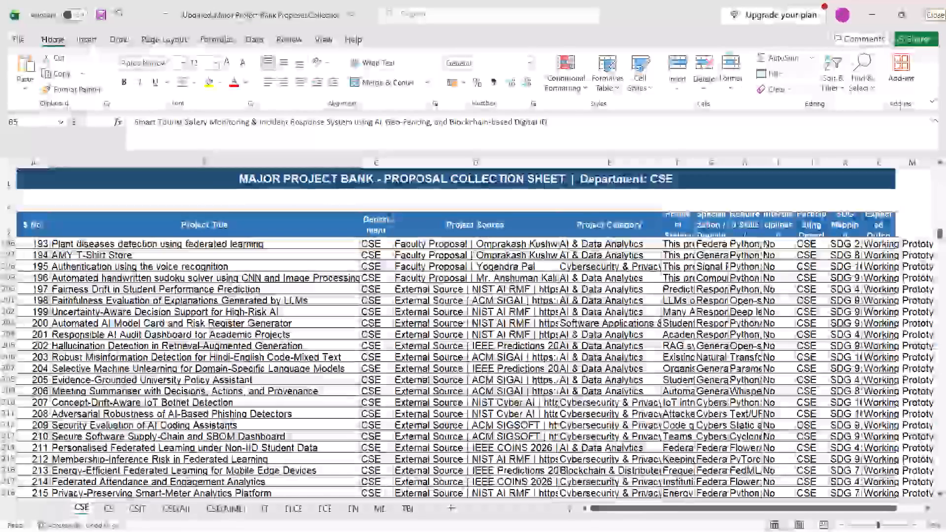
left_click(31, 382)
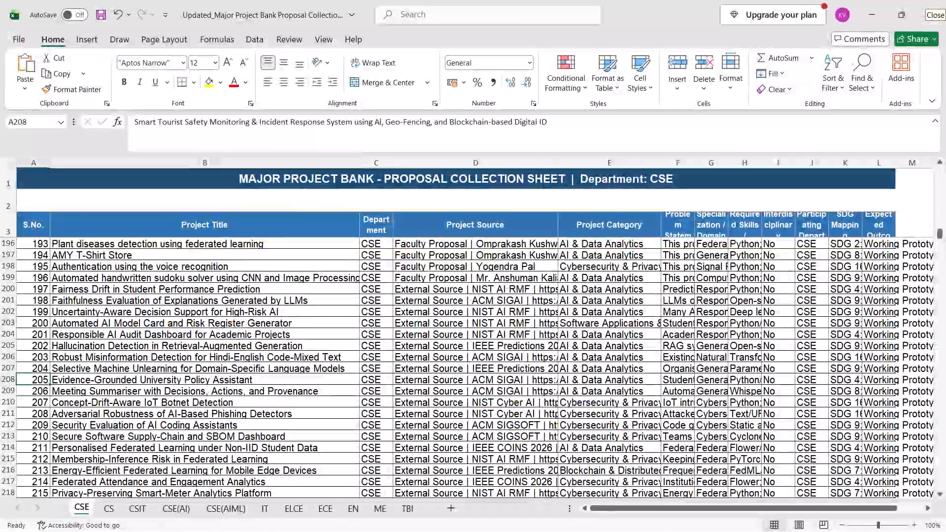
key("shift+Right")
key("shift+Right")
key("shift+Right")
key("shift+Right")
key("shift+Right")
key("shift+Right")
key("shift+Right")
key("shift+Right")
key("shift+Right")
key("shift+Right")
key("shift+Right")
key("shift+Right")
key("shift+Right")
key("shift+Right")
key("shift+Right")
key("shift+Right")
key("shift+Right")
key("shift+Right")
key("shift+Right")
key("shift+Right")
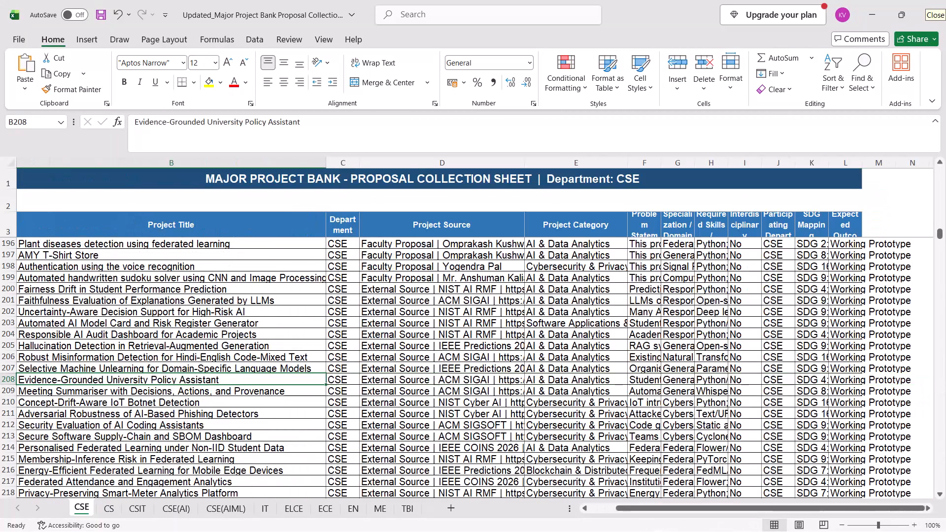
Highlight row 208, Evidence-Grounded University Policy Assistant, in yellow from column B through column P on the CSE sheet.
left_click(73, 379)
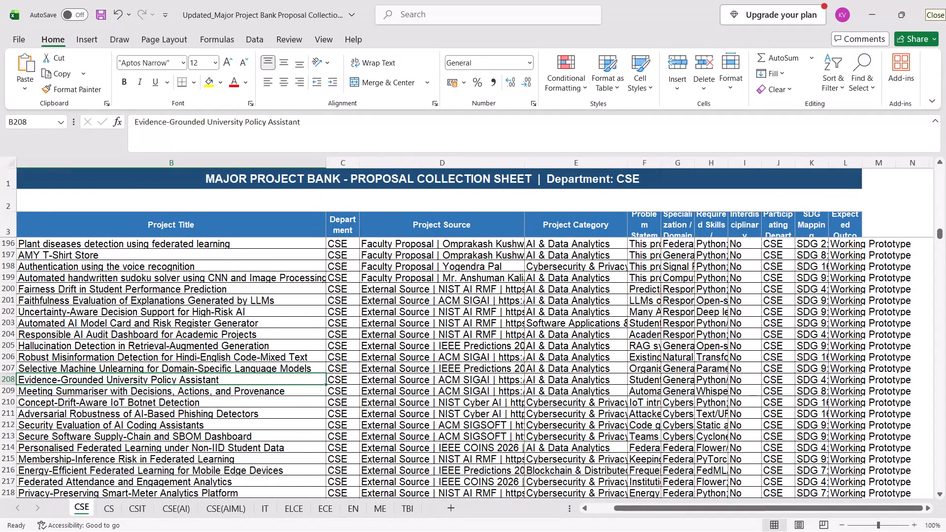
key("shift+Right")
key("shift+Right")
key("shift+Right")
key("shift+Right")
key("shift+Right")
key("shift+Right")
key("shift+Right")
key("shift+Right")
key("shift+Right")
key("shift+Right")
key("shift+Right")
key("shift+Right")
key("shift+Right")
key("shift+Right")
key("shift+Right")
key("shift+Right")
key("shift+Right")
key("shift+Right")
key("shift+Right")
key("shift+Right")
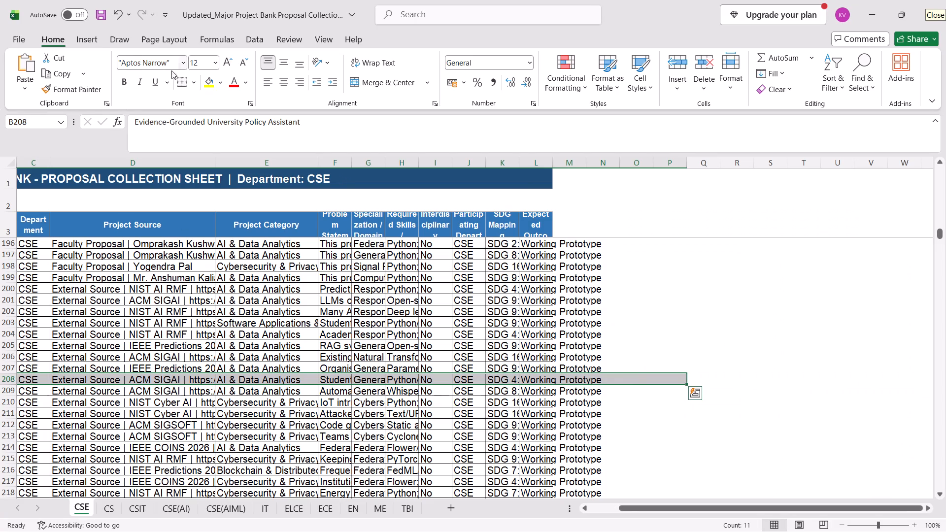
left_click(213, 79)
left_click(227, 352)
scroll(261, 367, "right", 4)
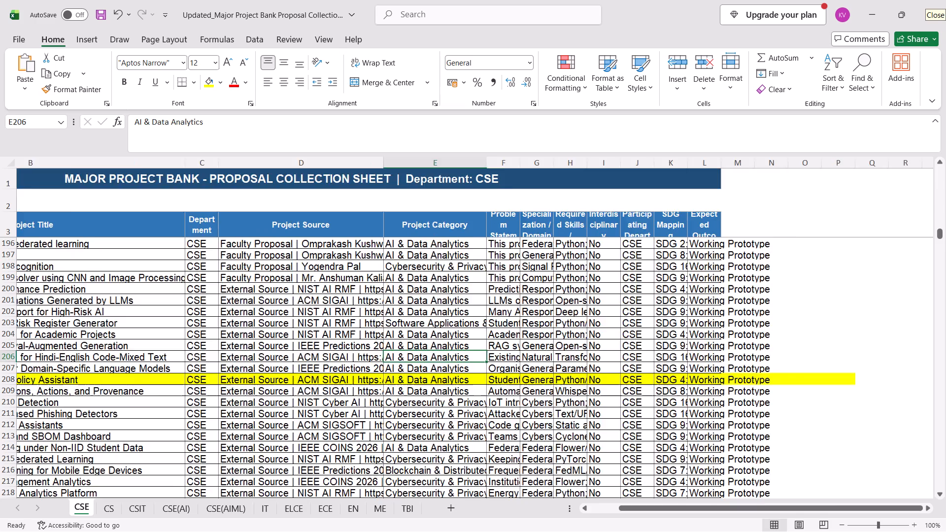
scroll(262, 369, "right", 3)
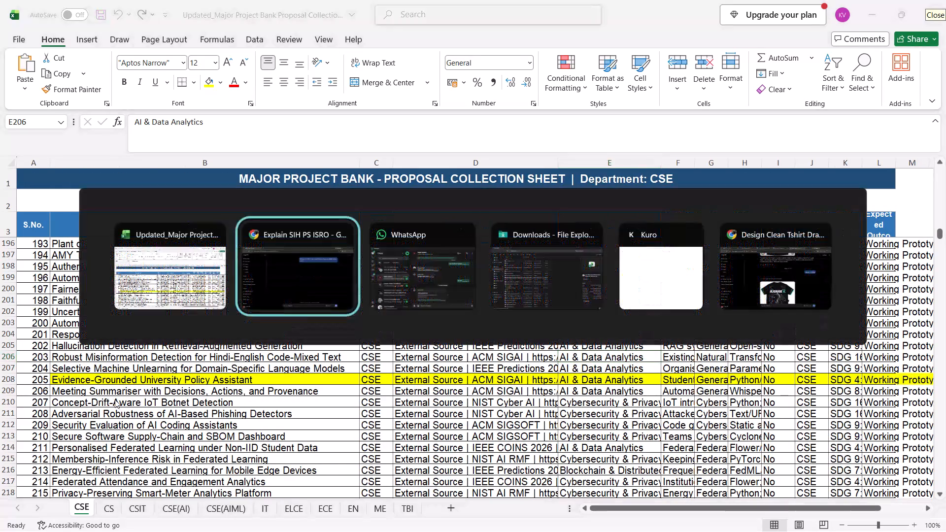
scroll(568, 465, "left", 1)
Add a blank worksheet directly after the CSE sheet.
left_click(453, 511)
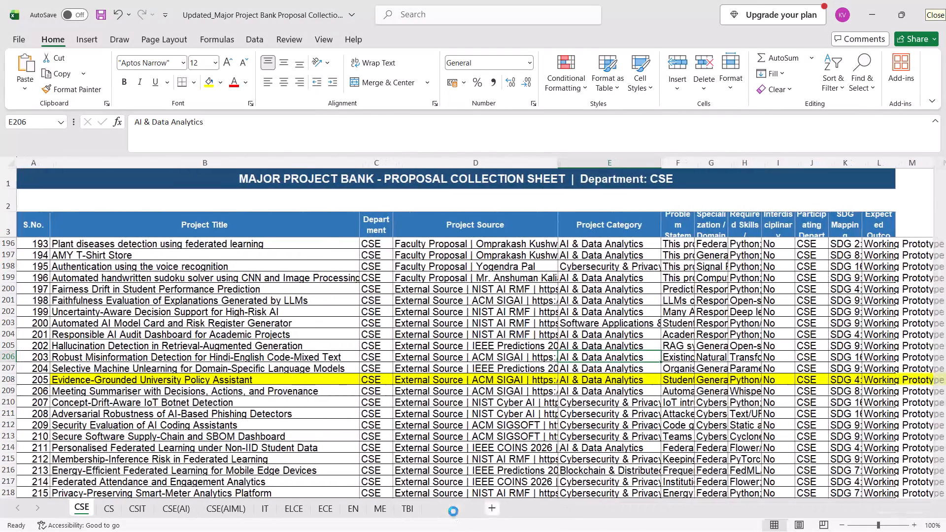
scroll(207, 500, "right", 6)
left_click(168, 506)
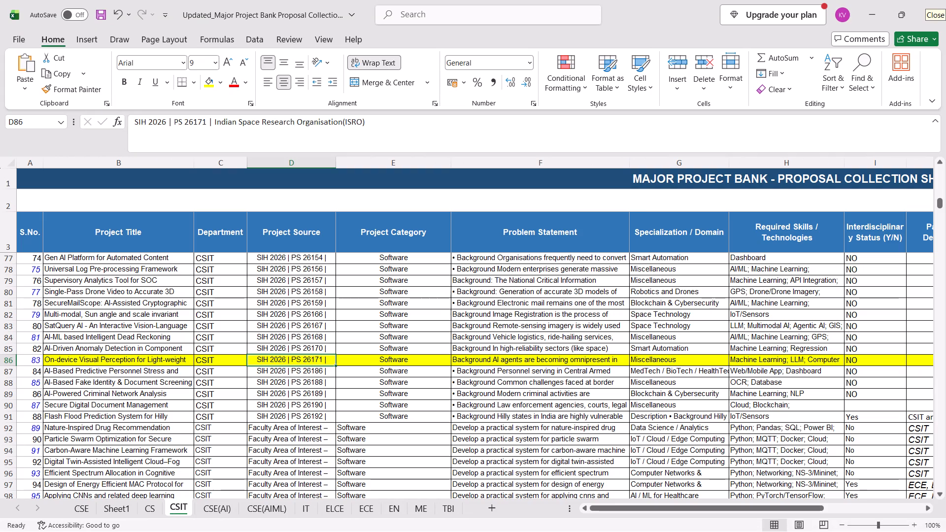
left_click_drag(31, 361, 803, 362)
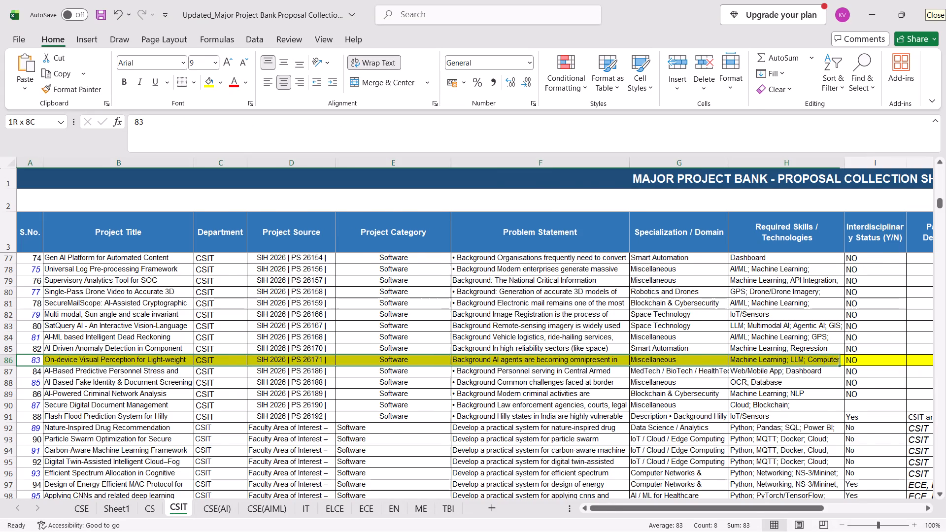
left_click_drag(803, 362, 945, 358)
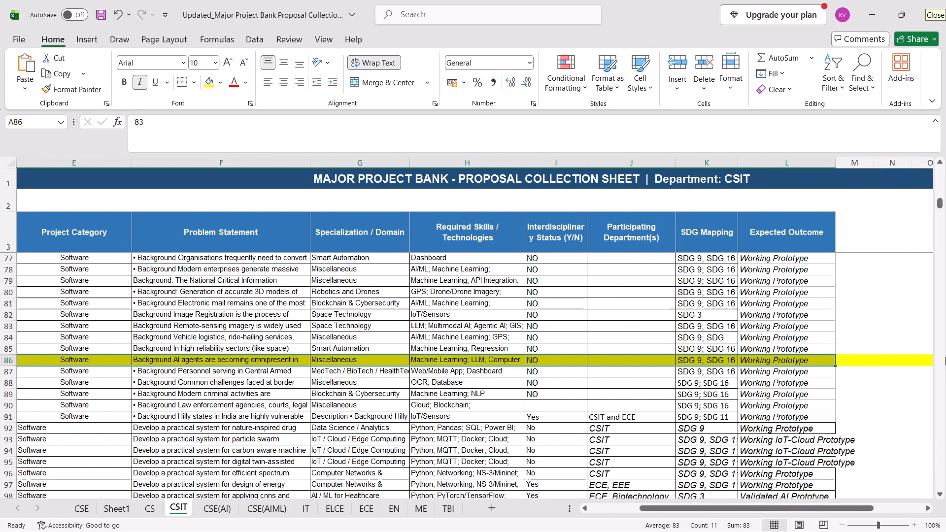
key("ctrl+c")
left_click(543, 508)
left_click(477, 509)
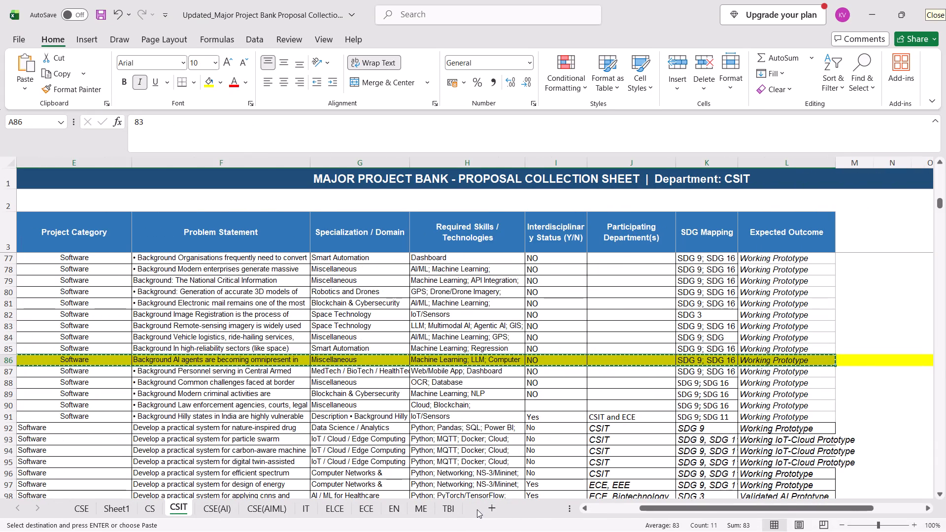
left_click(491, 506)
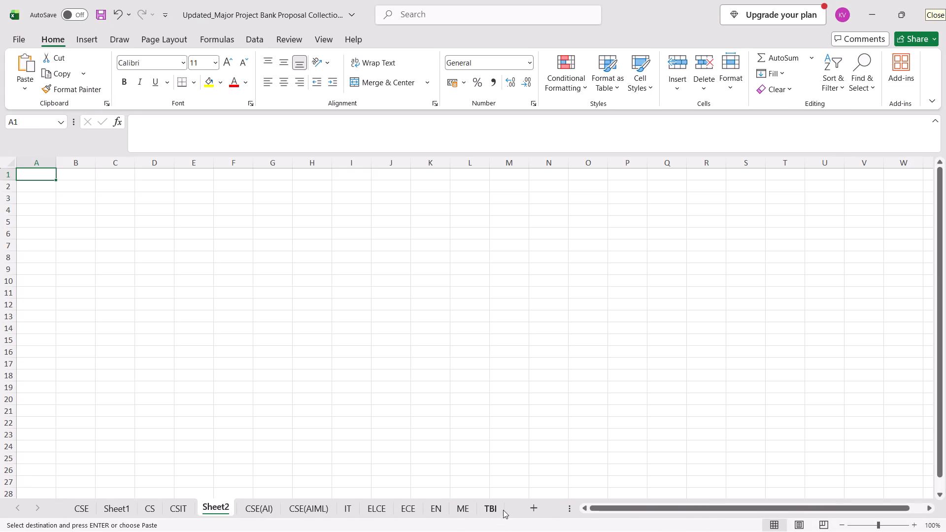
key("ctrl+v")
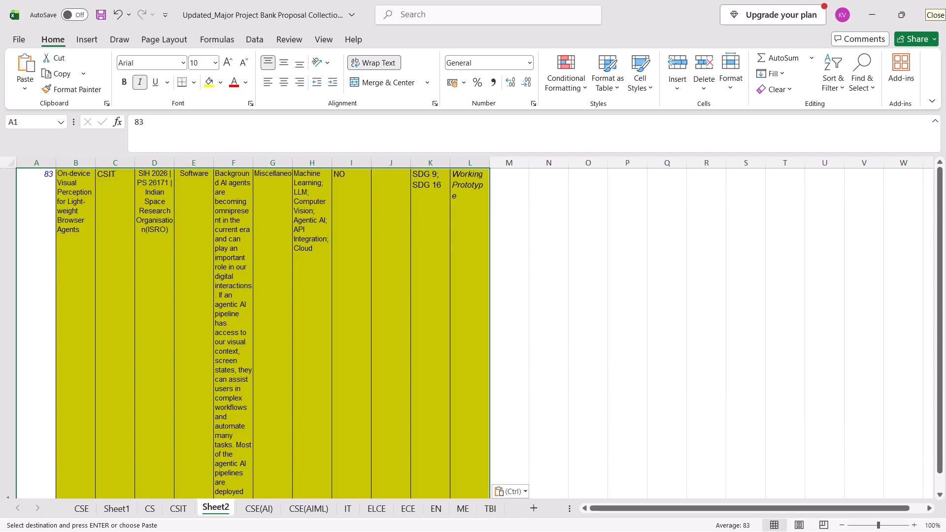
scroll(396, 424, "up", 8)
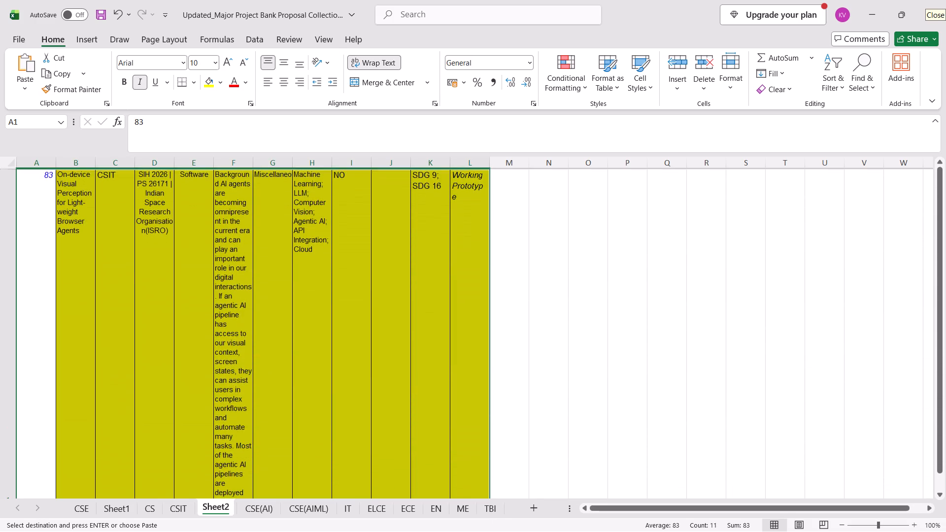
left_click(555, 401)
scroll(514, 408, "down", 4)
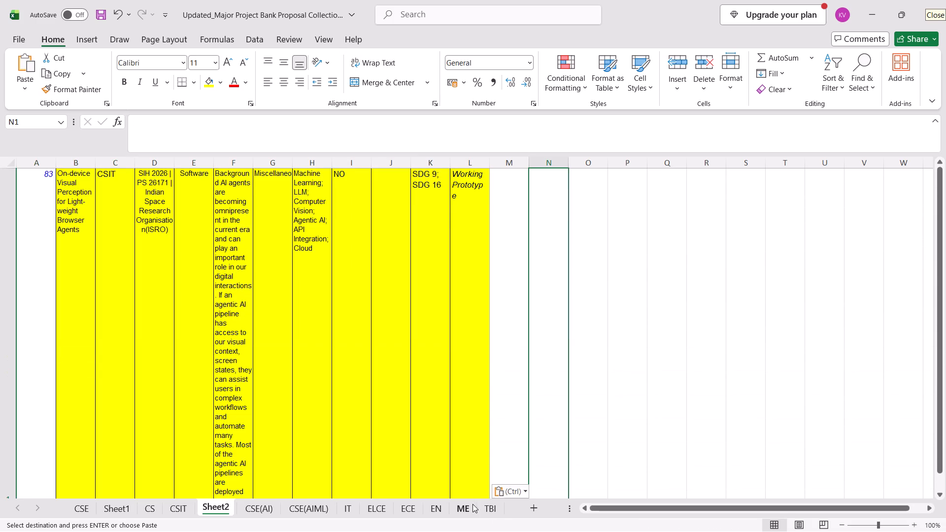
scroll(281, 317, "up", 5)
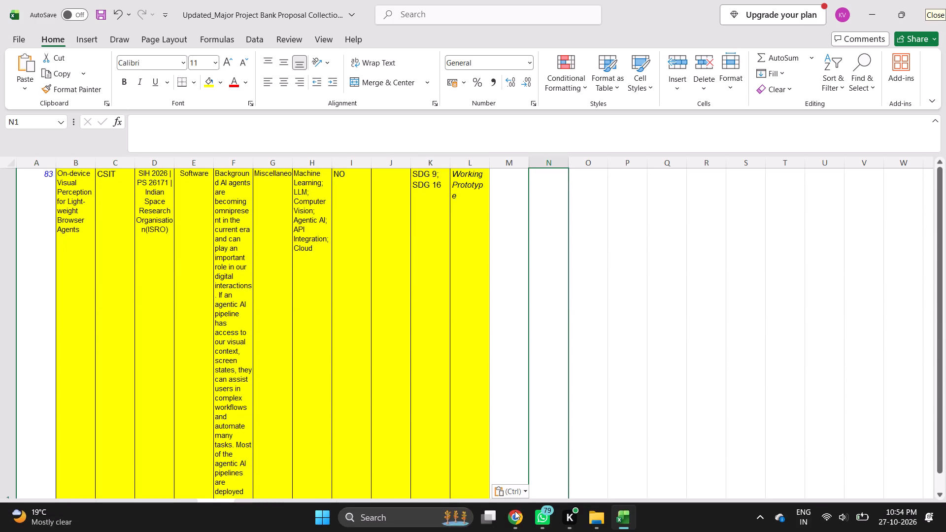
Look through the TBI, Sheet1, CSE and Sheet2 worksheets to check their contents.
triple_click(517, 510)
scroll(560, 511, "right", 1)
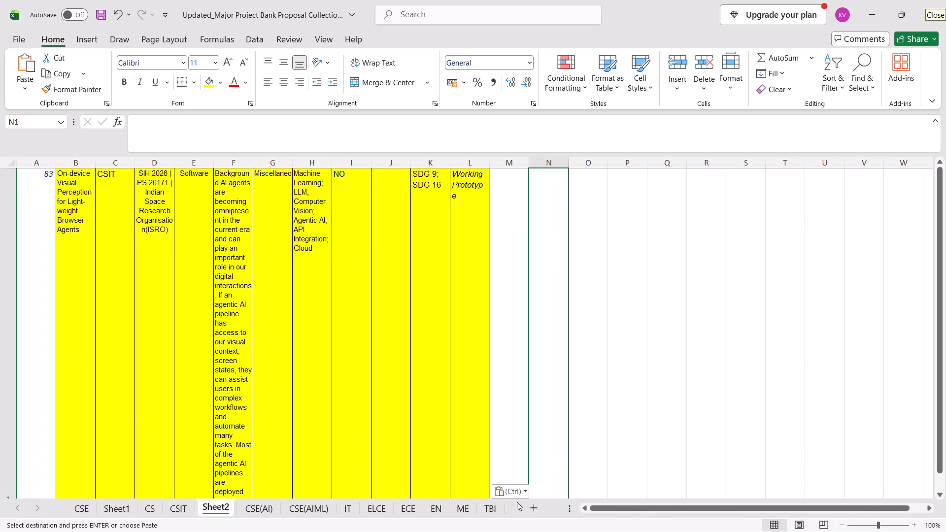
left_click(492, 511)
left_click(515, 513)
left_click(521, 511)
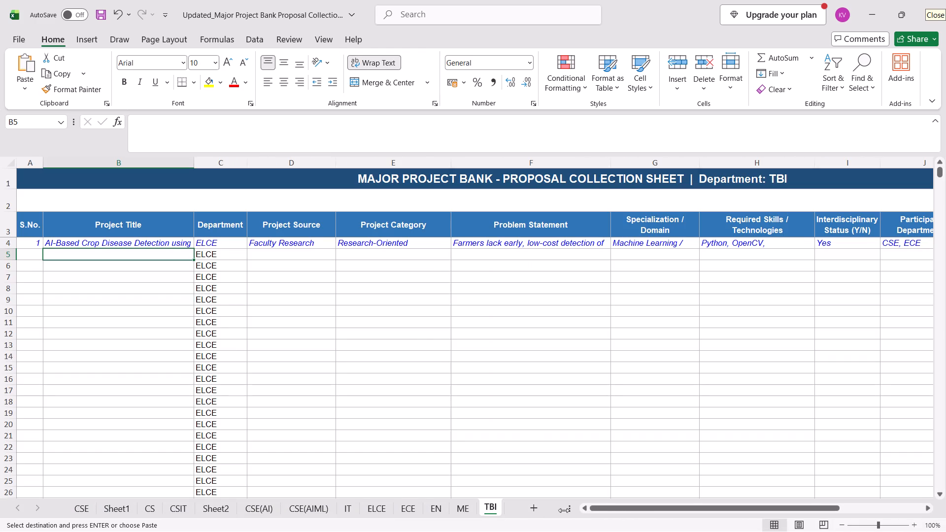
left_click_drag(612, 509, 555, 493)
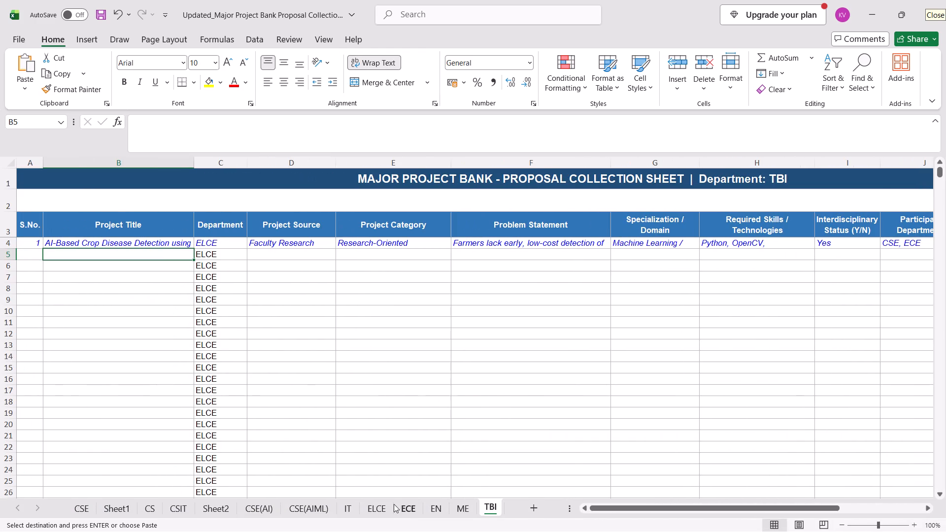
scroll(365, 504, "right", 6)
left_click(113, 511)
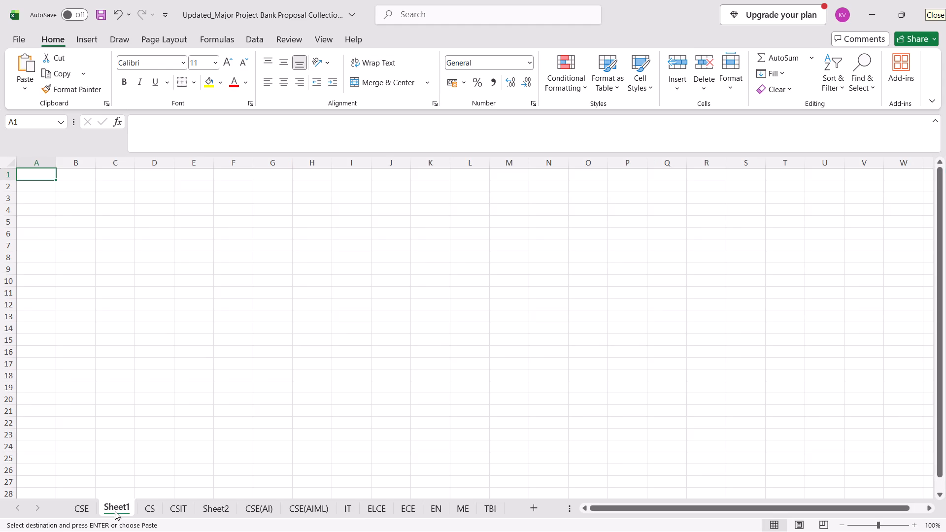
left_click(155, 516)
left_click(85, 512)
left_click(23, 512)
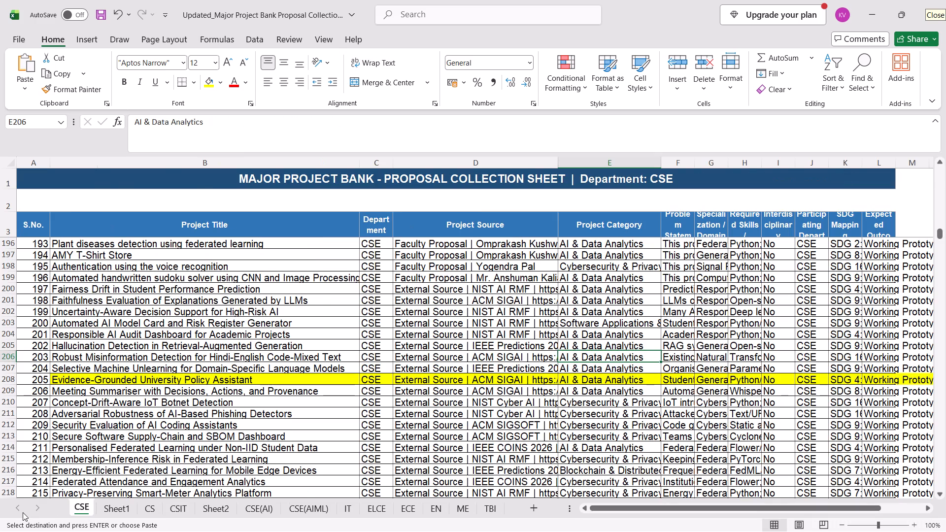
left_click(44, 512)
double_click(35, 509)
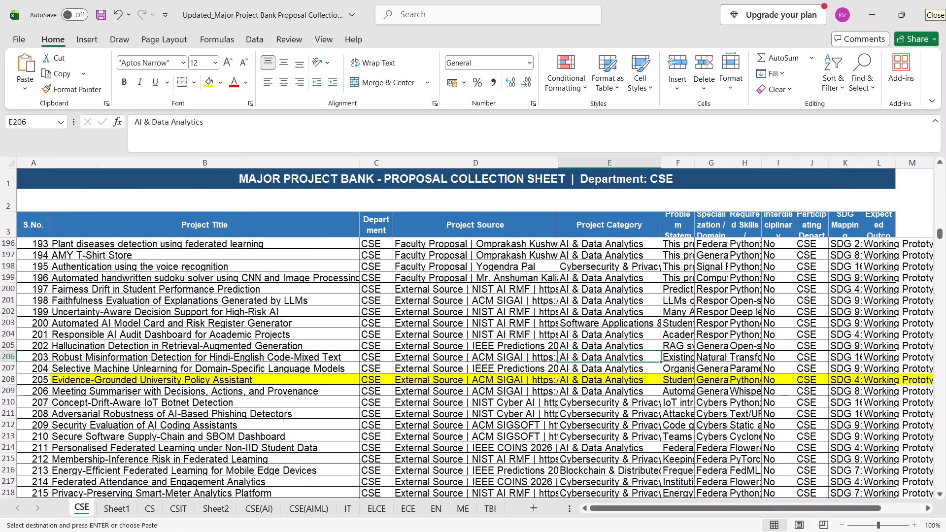
left_click(222, 512)
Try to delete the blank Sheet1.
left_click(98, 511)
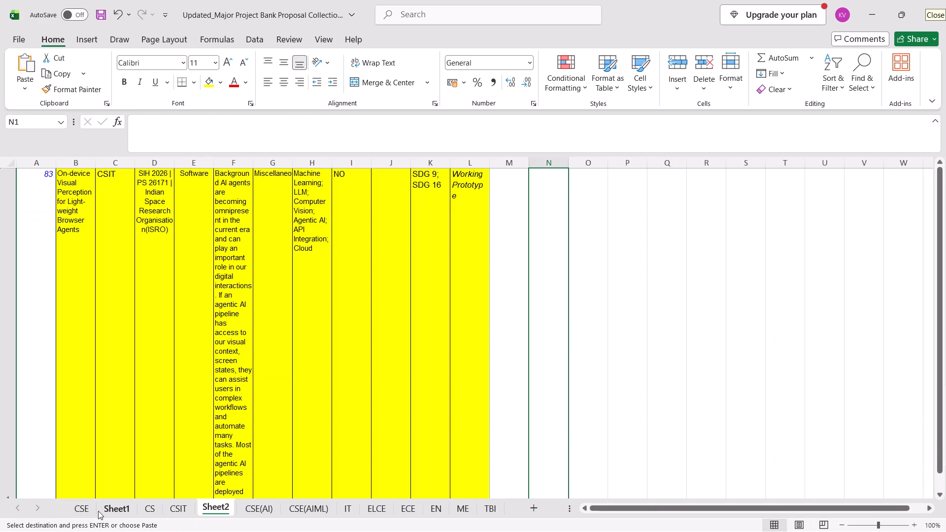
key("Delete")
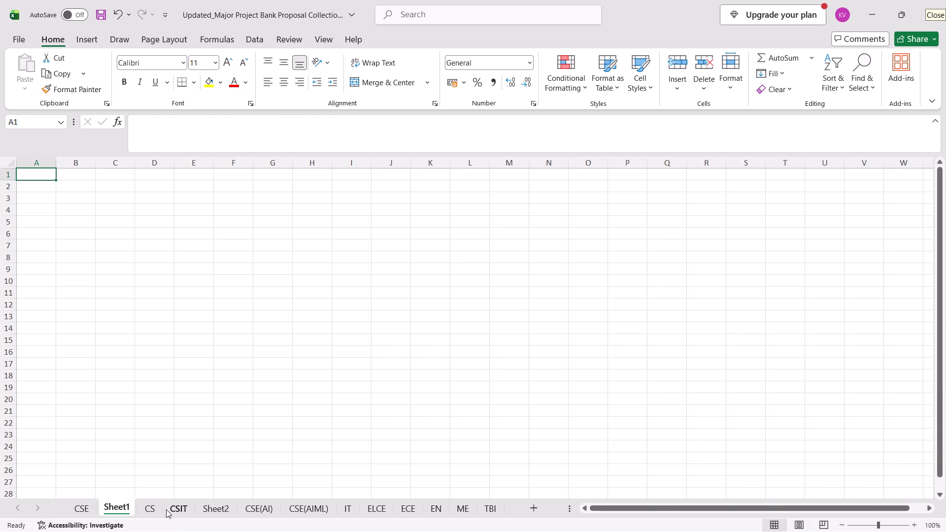
Return to the CSIT sheet and look through the projects listed further down.
left_click(180, 513)
scroll(167, 469, "right", 5)
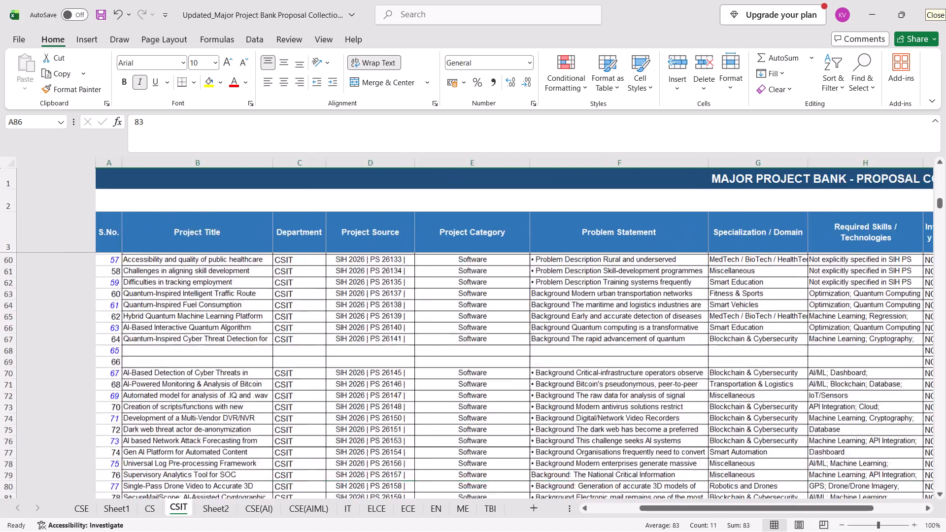
scroll(167, 469, "down", 6)
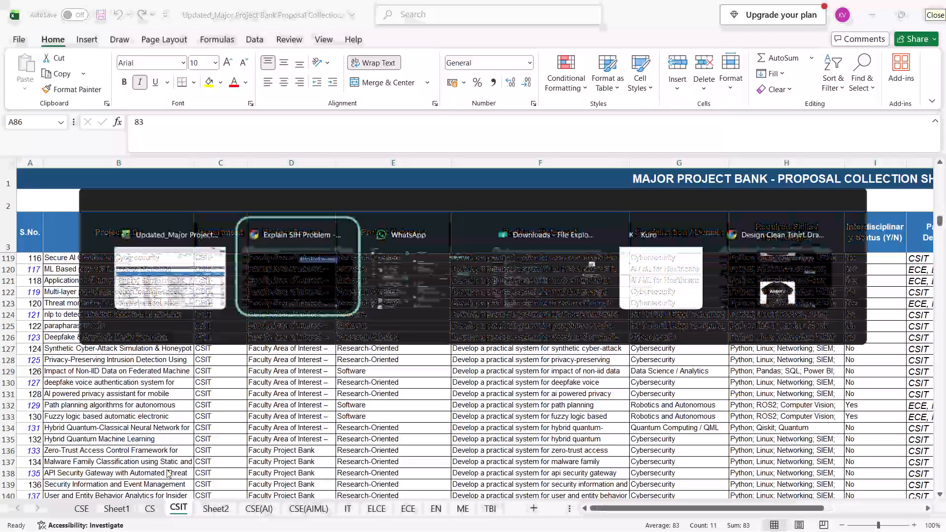
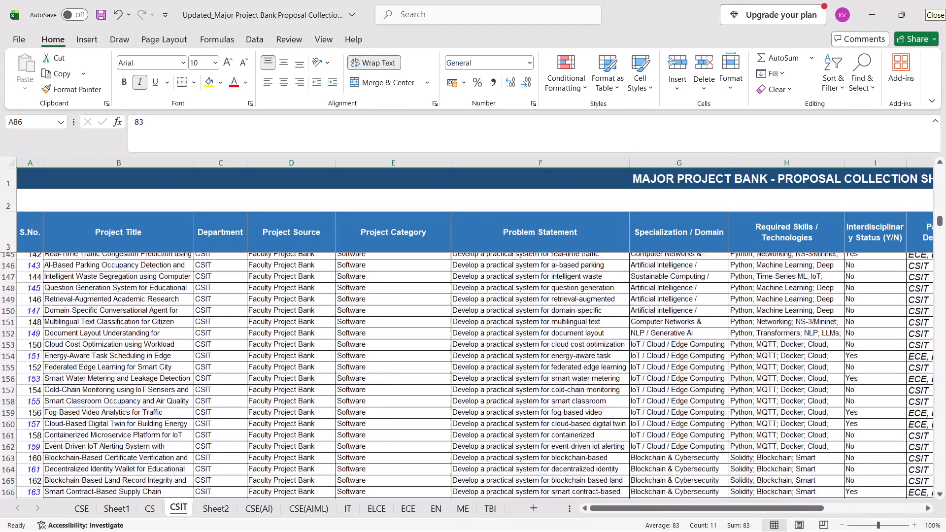
Copy columns B to V of the highlighted IP-SAKTI Sahayak (PS 26045) row on the CSIT sheet.
scroll(219, 386, "up", 6)
scroll(219, 386, "down", 1)
left_click(84, 398)
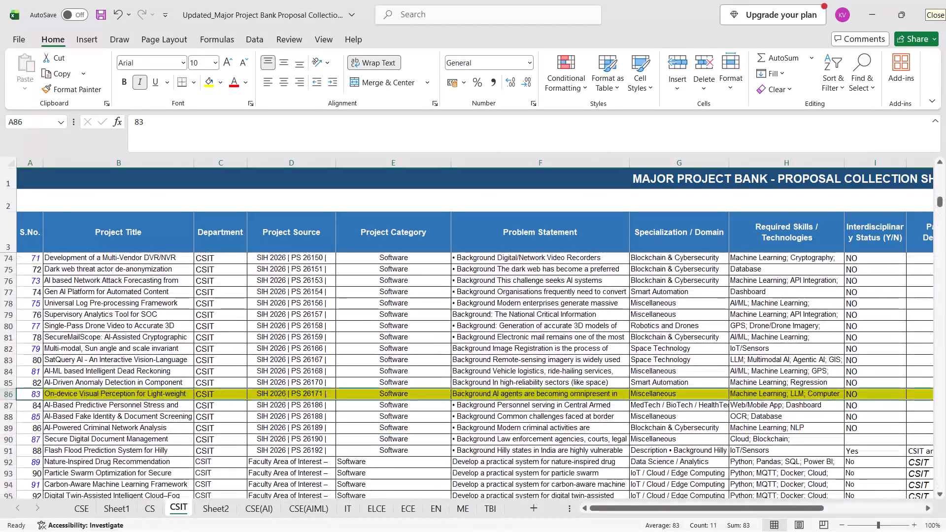
scroll(84, 398, "up", 5)
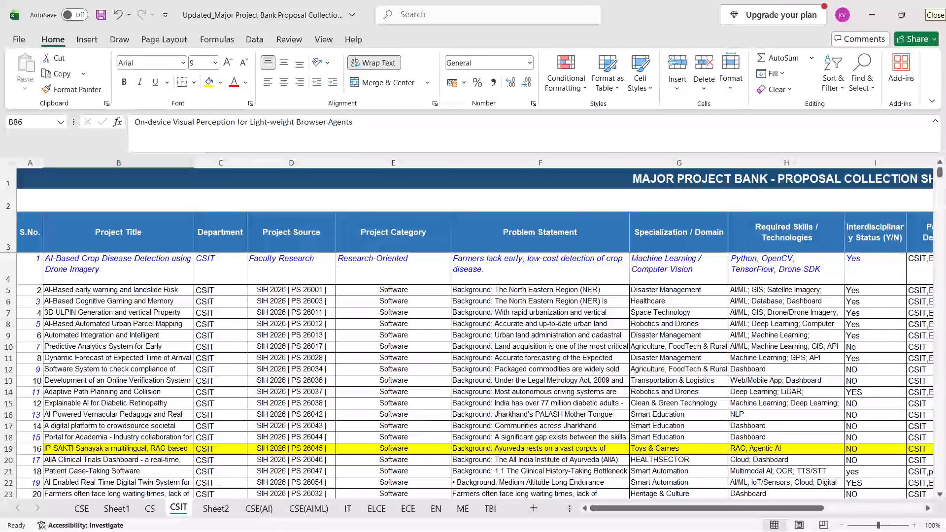
left_click(46, 453)
key("shift+Right")
key("shift+Right")
key("shift+Right")
key("shift+Right")
key("shift+Right")
key("shift+Right")
key("shift+Right")
key("shift+Right")
key("shift+Right")
key("shift+Right")
key("shift+Right")
key("shift+Right")
key("shift+Right")
key("shift+Right")
key("shift+Right")
key("shift+Right")
key("shift+Right")
key("shift+Right")
key("shift+Right")
key("shift+Right")
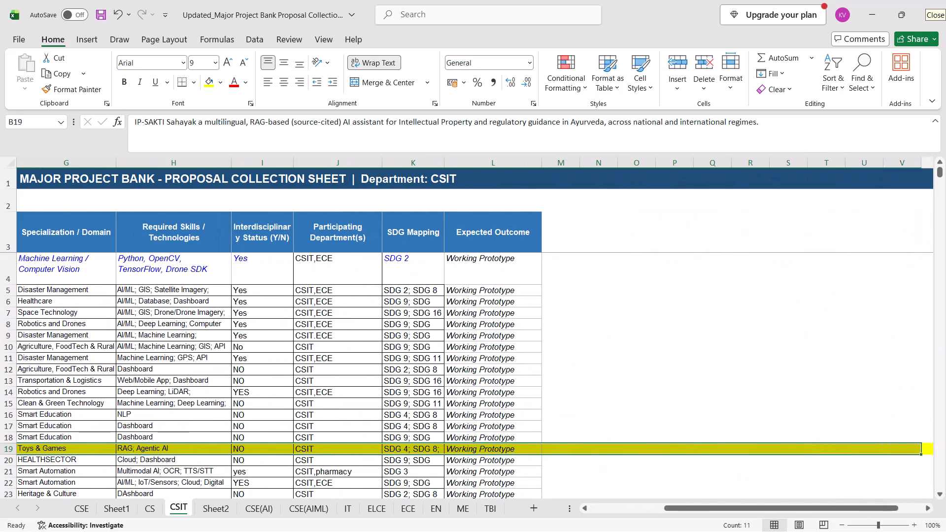
key("ctrl+c")
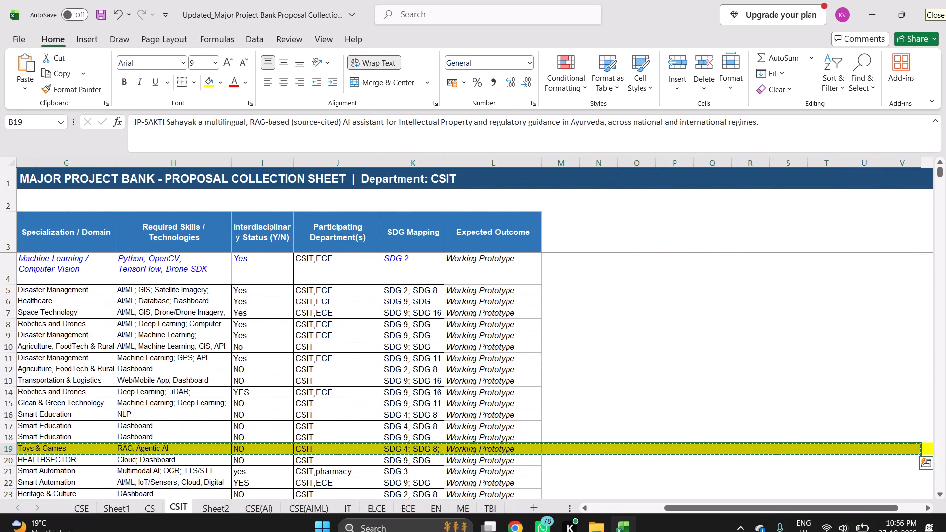
Paste the copied PS 26045 project row at A3 of Sheet2, below the PS 26171 row.
left_click(226, 502)
scroll(236, 352, "down", 3)
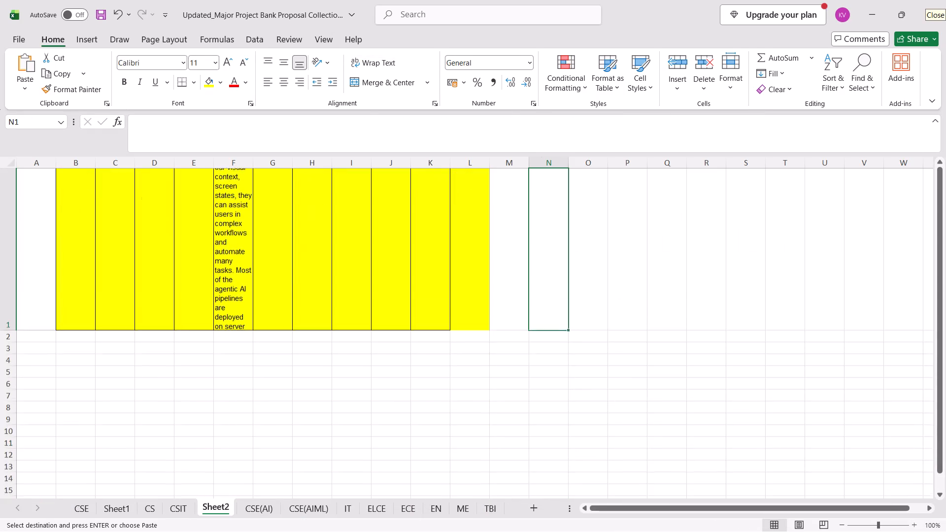
scroll(236, 352, "down", 1)
left_click(39, 188)
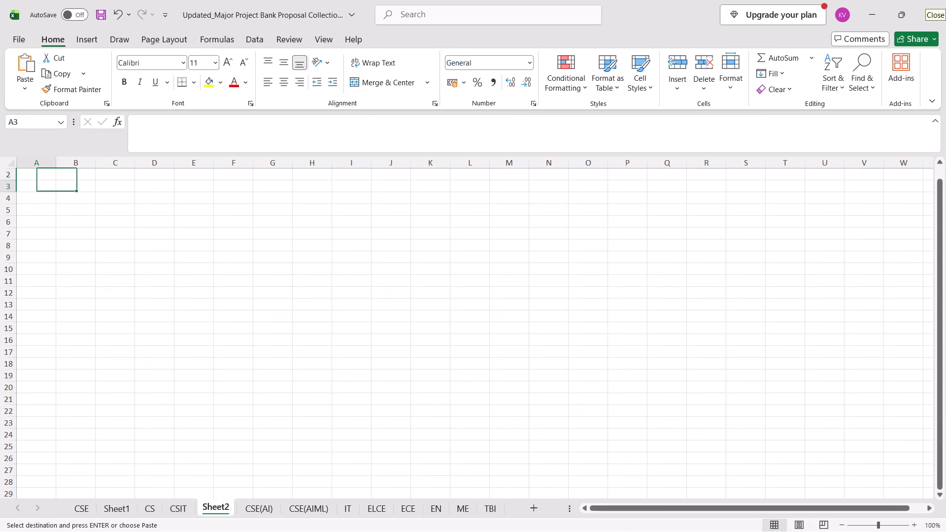
key("ctrl+v")
Look over the two project rows on Sheet2 to check their contents and layout.
scroll(149, 297, "up", 3)
scroll(149, 297, "down", 1)
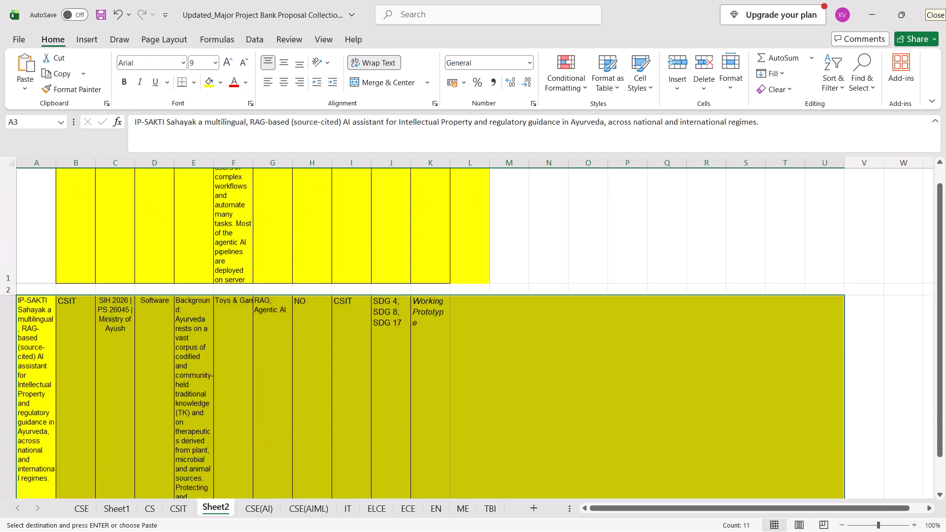
scroll(149, 297, "down", 1)
scroll(55, 274, "up", 1)
scroll(24, 235, "up", 2)
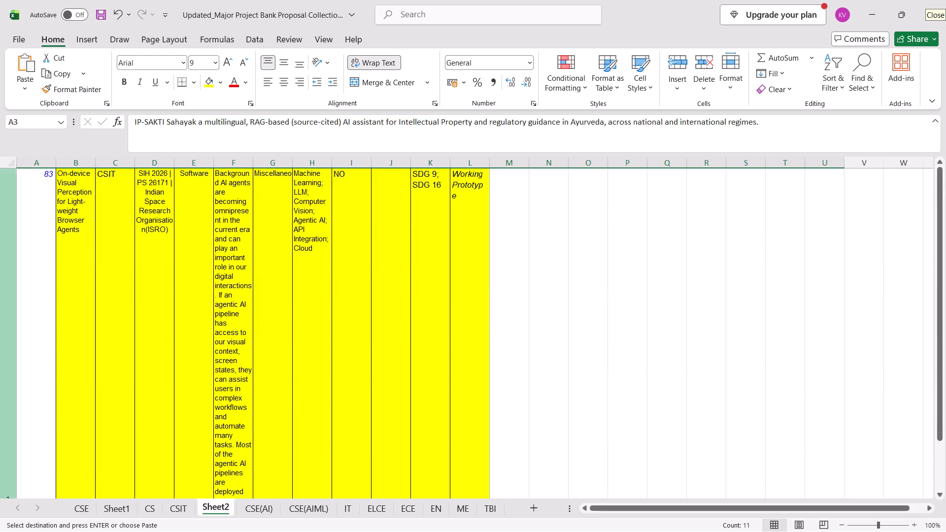
scroll(172, 329, "down", 1)
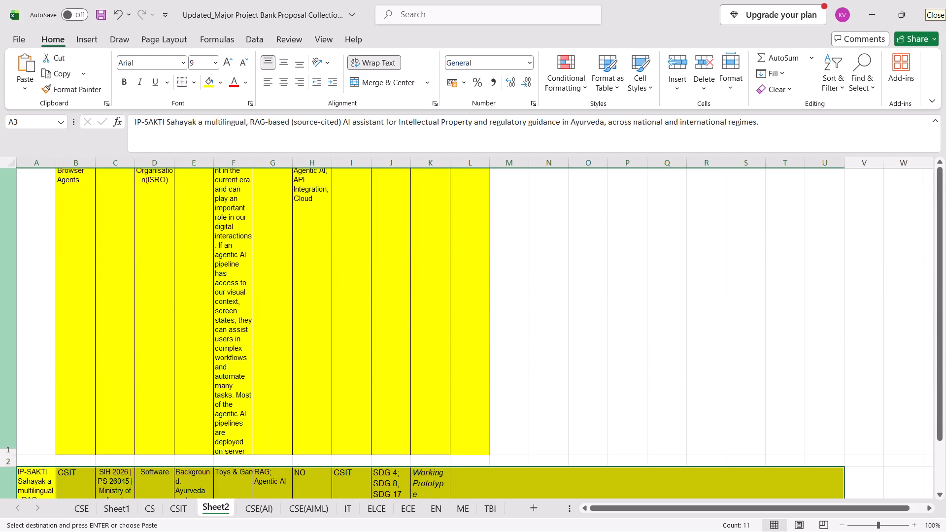
scroll(21, 453, "down", 1)
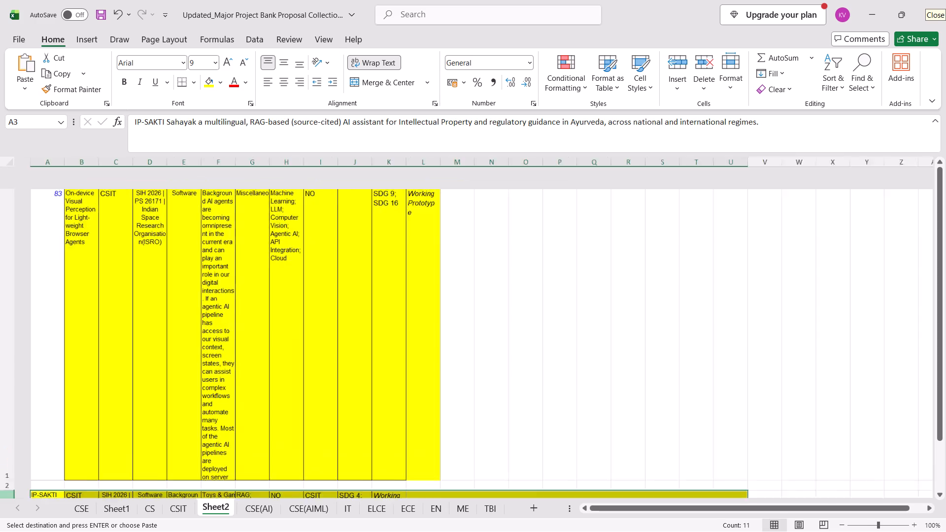
scroll(55, 440, "down", 1)
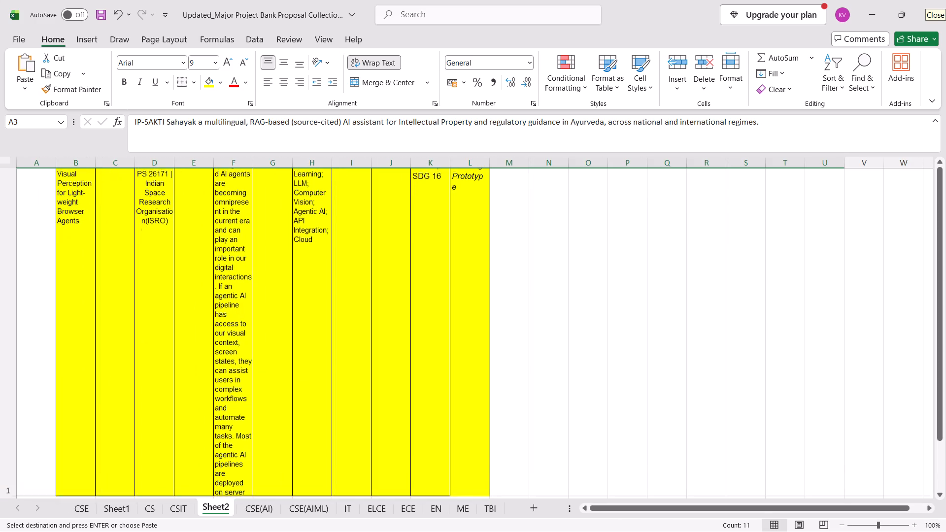
scroll(55, 440, "down", 1)
scroll(127, 432, "down", 1)
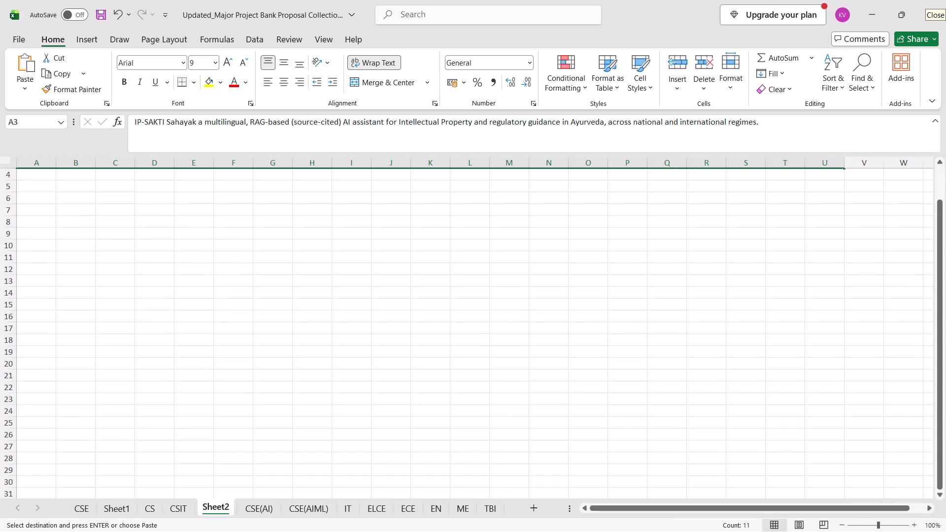
scroll(239, 392, "up", 1)
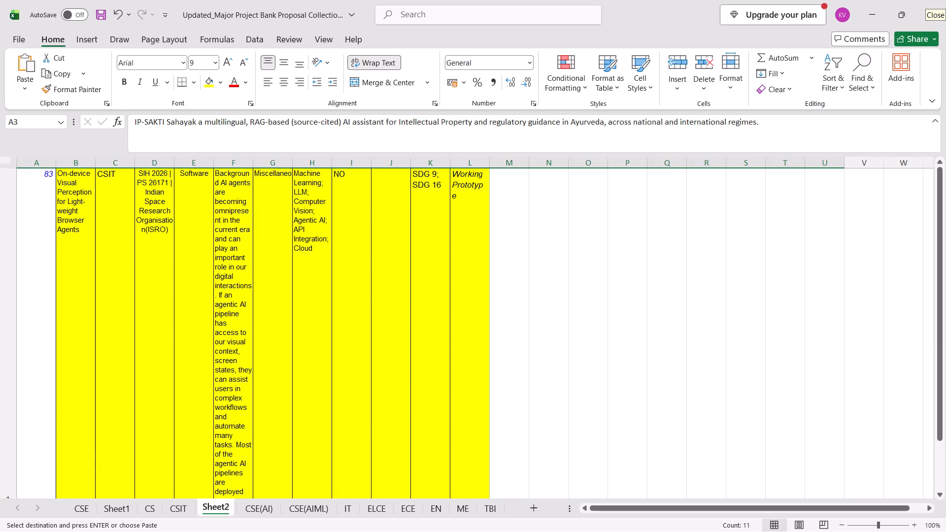
left_click_drag(940, 337, 940, 352)
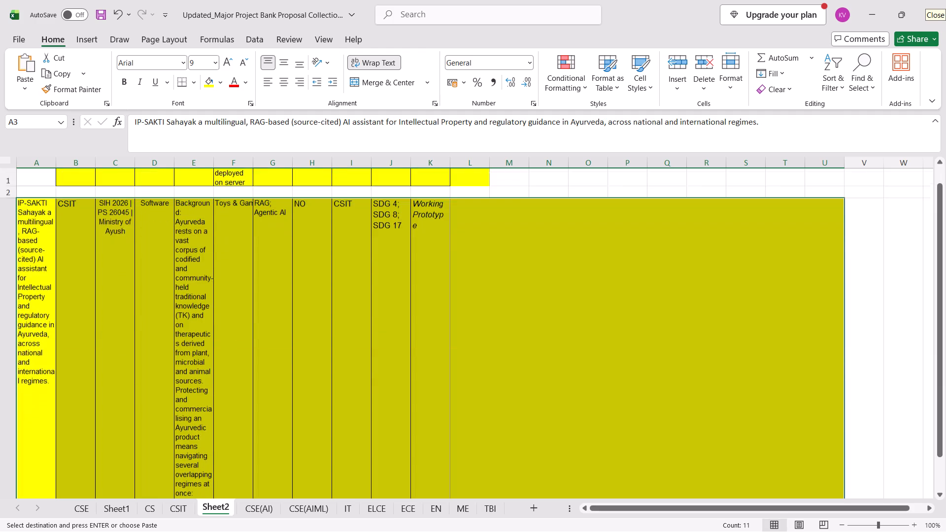
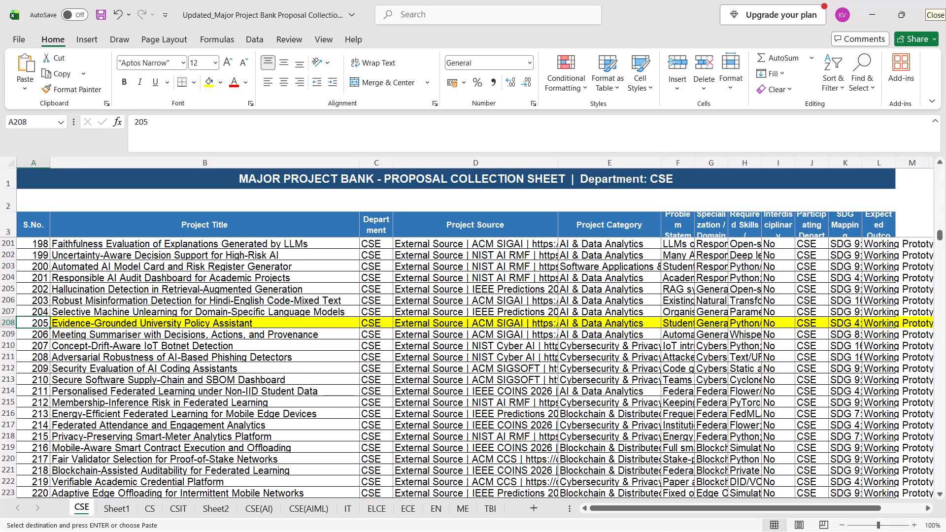
Select the highlighted Evidence-Grounded University Policy Assistant row on the CSE sheet, from its serial number 205 across the project's columns.
key("shift+Right")
key("shift+Right")
key("shift+Right")
key("shift+Right")
key("shift+Right")
key("shift+Right")
key("shift+Right")
key("shift+Right")
key("shift+Right")
key("shift+Right")
key("shift+Right")
key("shift+Right")
key("shift+Right")
key("shift+Right")
key("shift+Right")
key("shift+Right")
key("shift+Right")
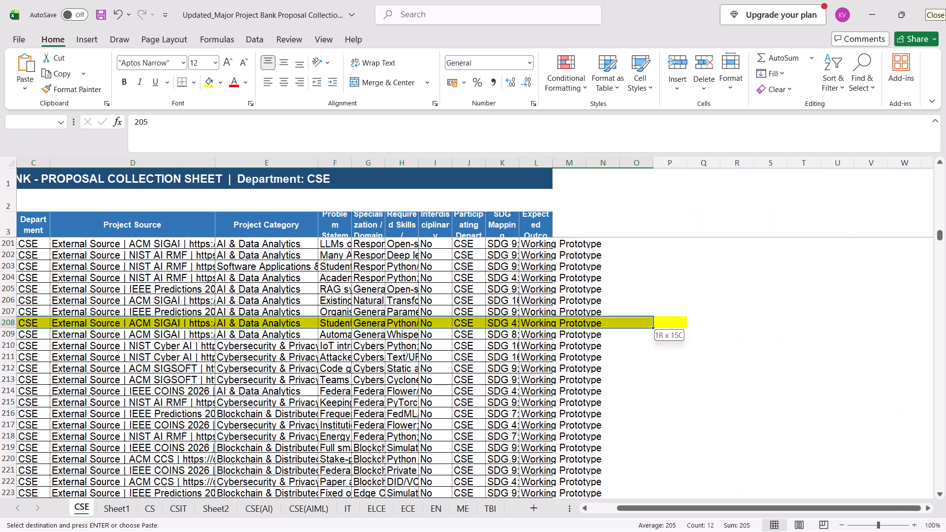
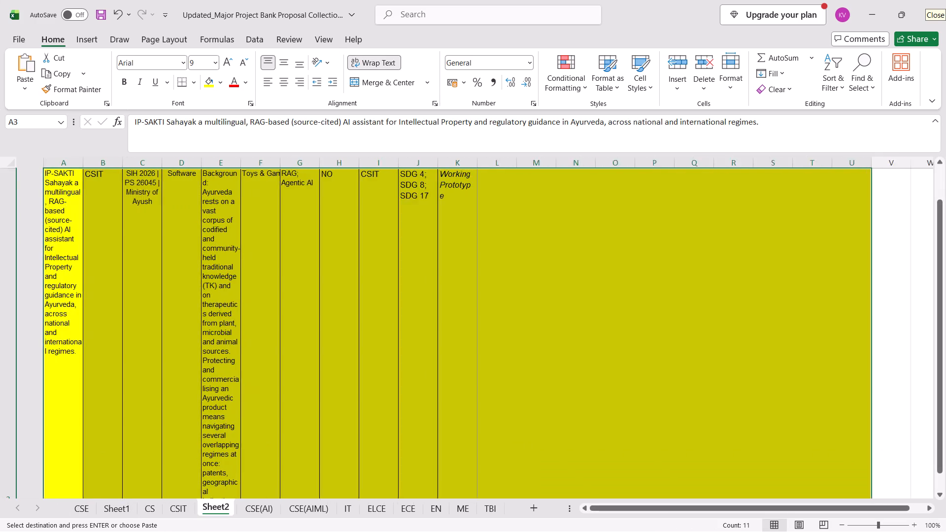
Paste the copied Evidence-Grounded University Policy Assistant row into Sheet2, starting at cell A5 below the existing project rows.
scroll(289, 473, "down", 8)
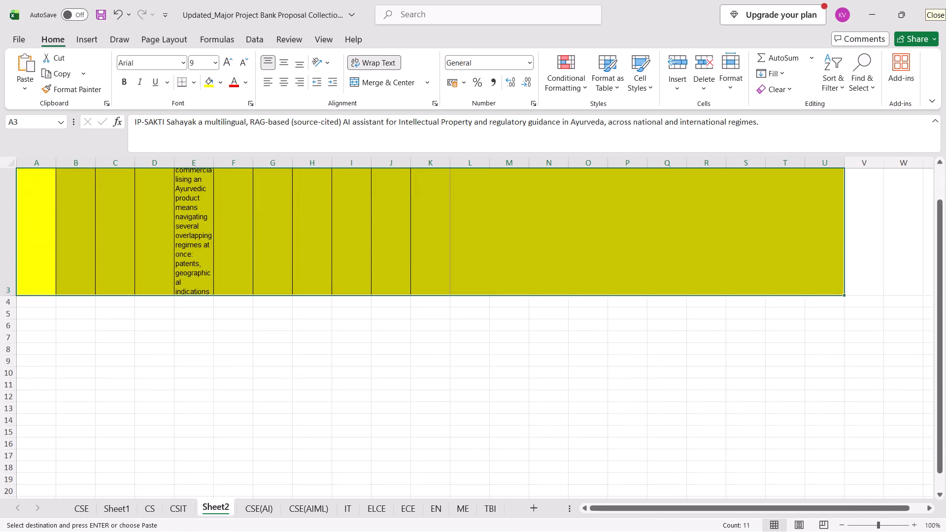
scroll(154, 406, "down", 1)
left_click(43, 190)
key("ctrl+v")
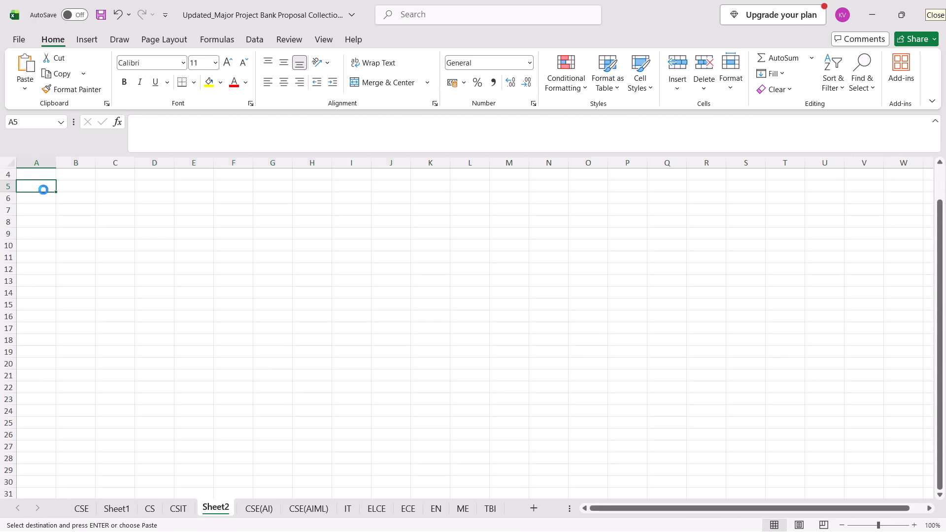
left_click(178, 249)
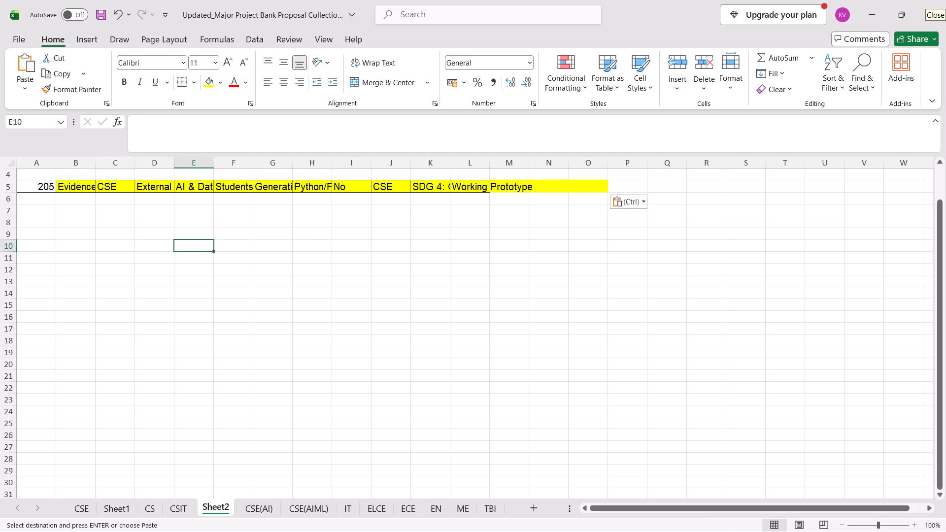
Widen column B on Sheet2 to about four times its width so the project titles fit, and check the rows above.
left_click_drag(96, 165, 219, 169)
scroll(203, 276, "up", 5)
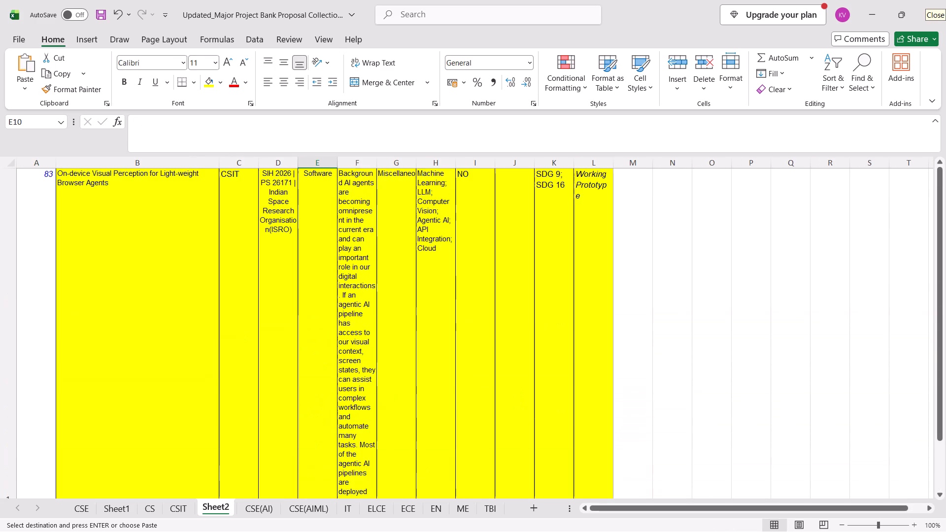
scroll(203, 276, "up", 3)
scroll(203, 276, "down", 5)
scroll(203, 276, "up", 12)
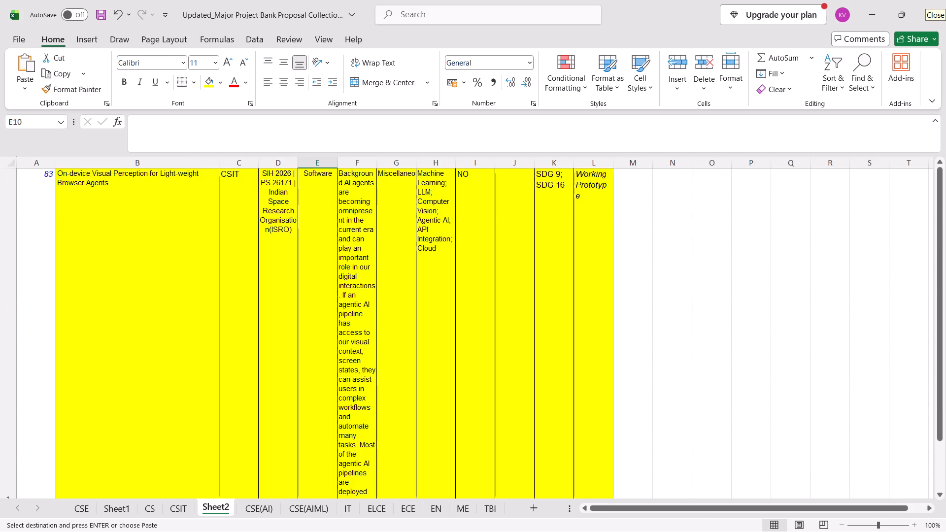
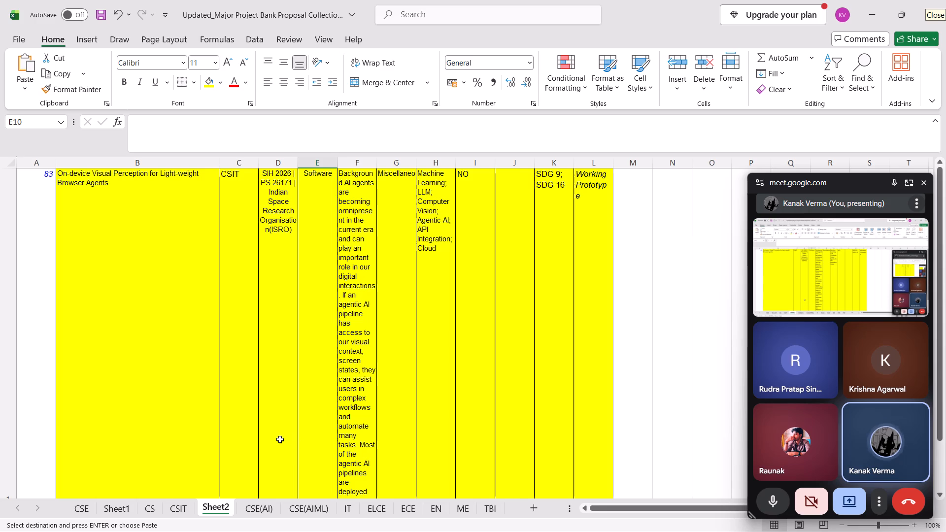
Look through the three project rows gathered on Sheet2 to see how legible their columns are.
scroll(185, 336, "down", 3)
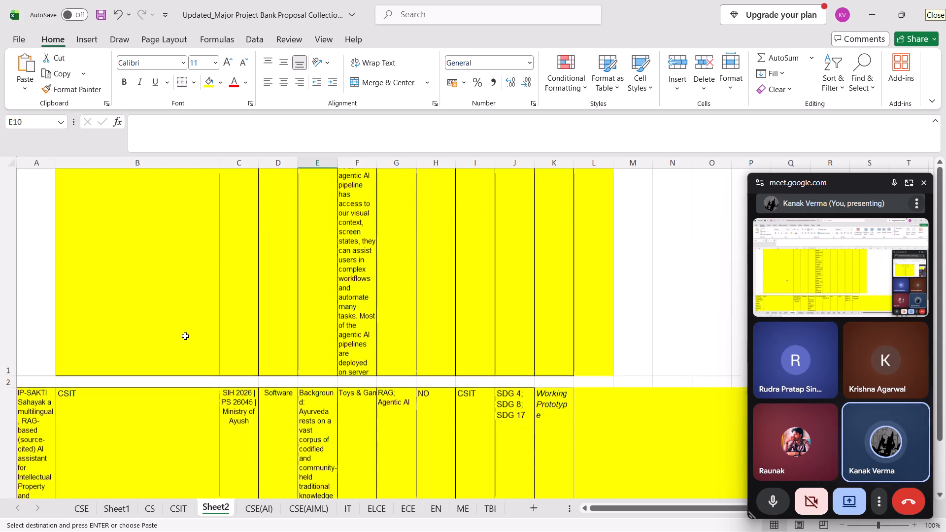
scroll(185, 336, "down", 7)
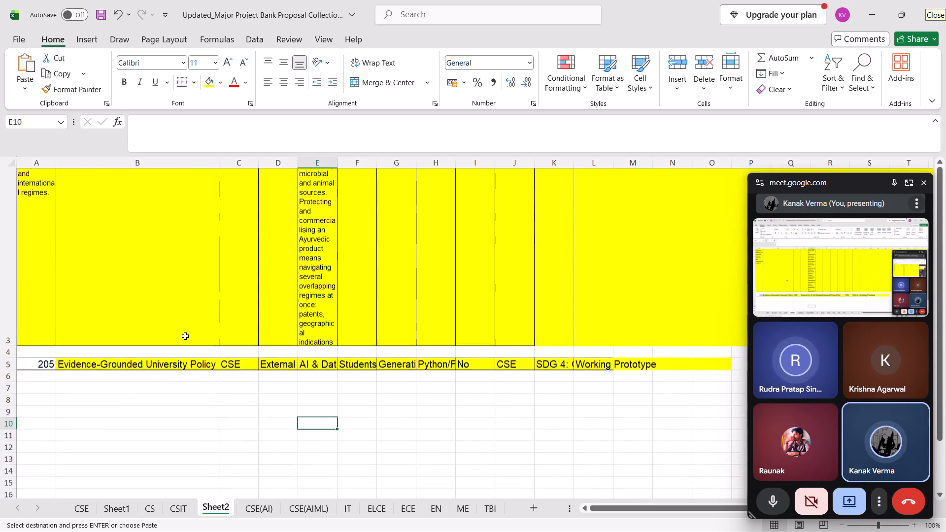
scroll(185, 336, "down", 1)
scroll(325, 400, "down", 1)
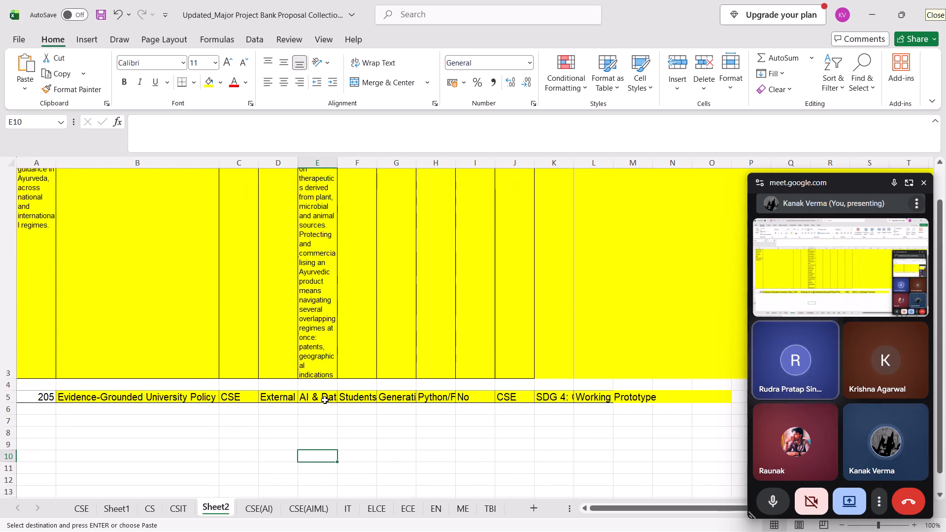
scroll(325, 400, "down", 1)
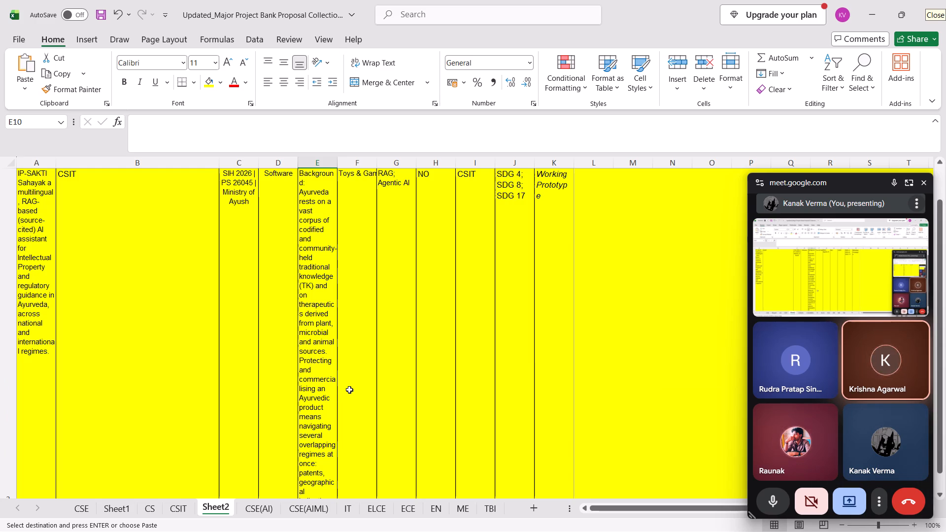
scroll(349, 390, "down", 2)
scroll(148, 350, "down", 1)
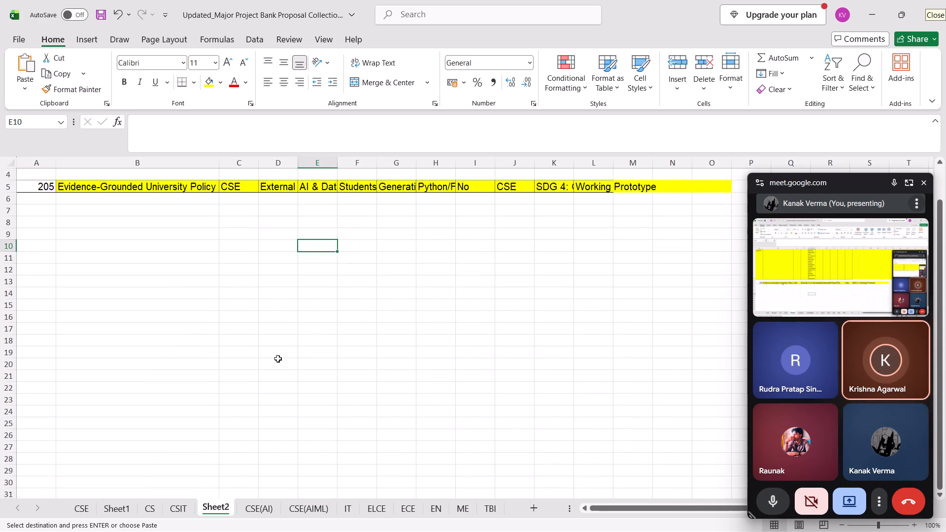
scroll(406, 478, "up", 9)
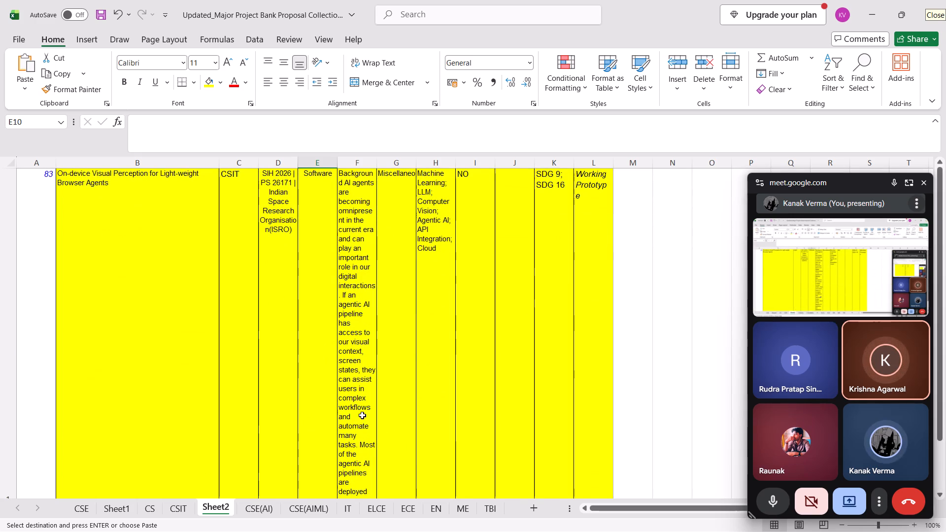
scroll(359, 385, "down", 4)
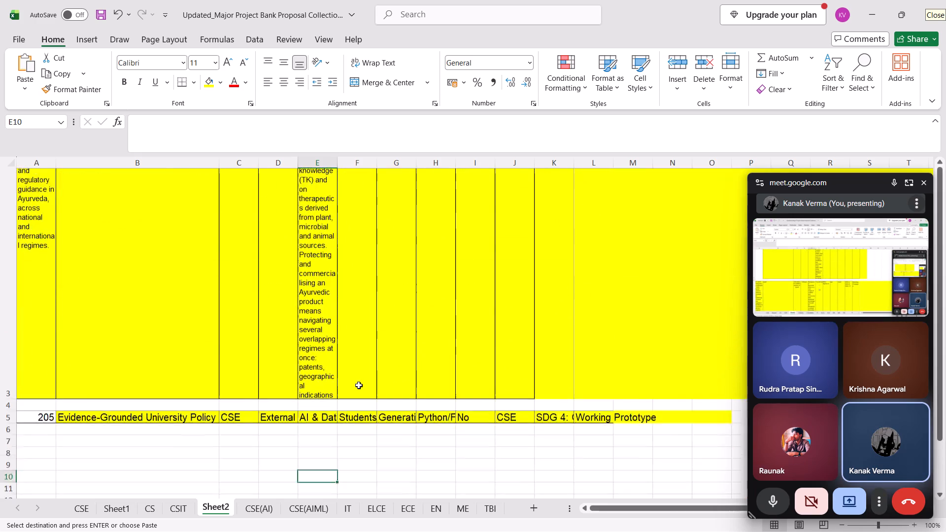
scroll(359, 385, "right", 1)
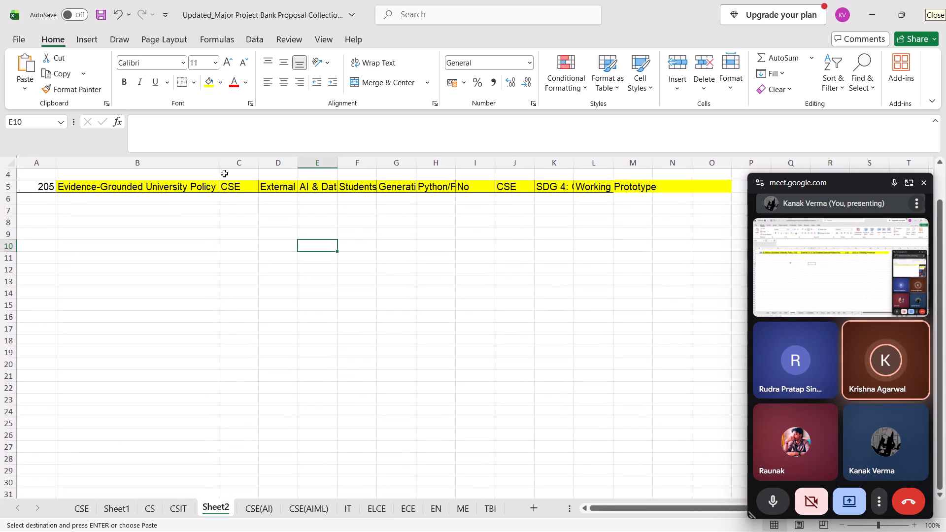
Narrow column B on Sheet2 to about four fifths of its width.
left_click_drag(220, 163, 241, 163)
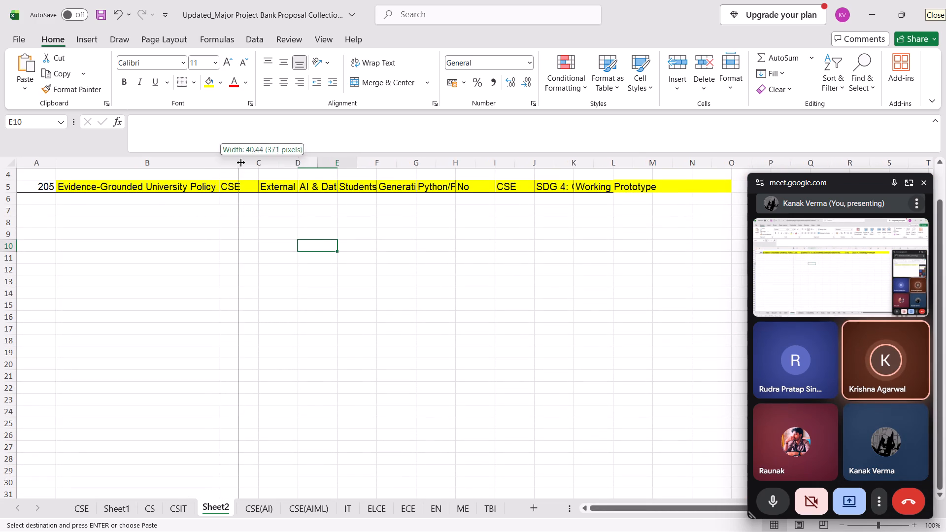
left_click_drag(241, 163, 241, 163)
left_click_drag(241, 163, 191, 162)
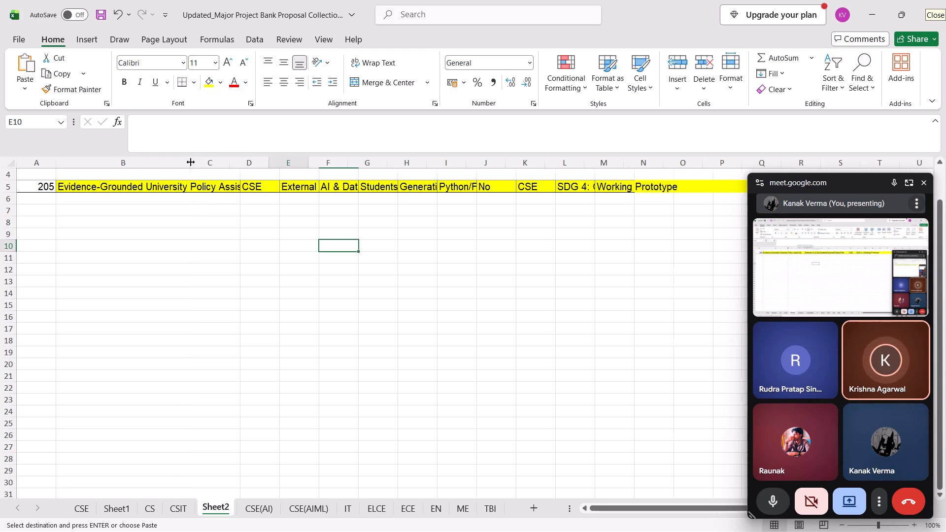
left_click(168, 194)
left_click(177, 207)
left_click(278, 199)
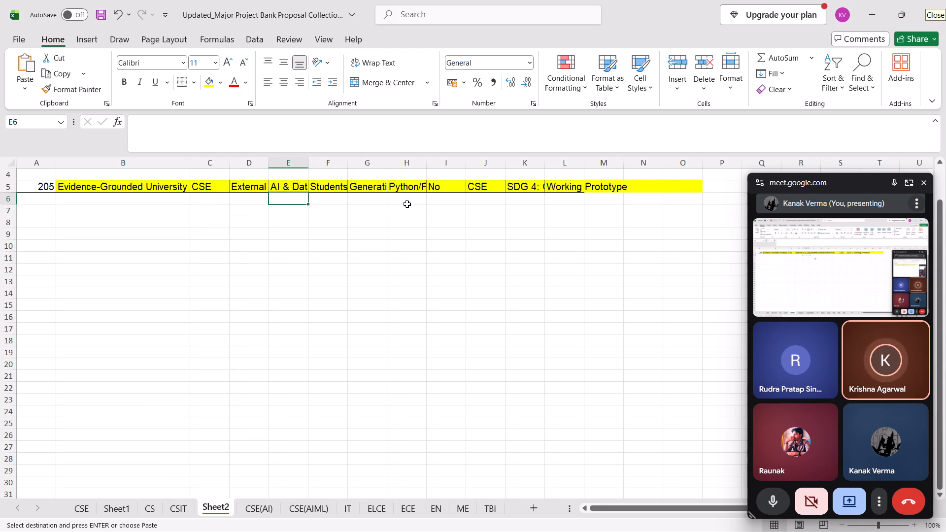
Widen columns H, G, F and E on Sheet2 to more than twice their width each.
left_click(418, 190)
left_click_drag(427, 161, 481, 159)
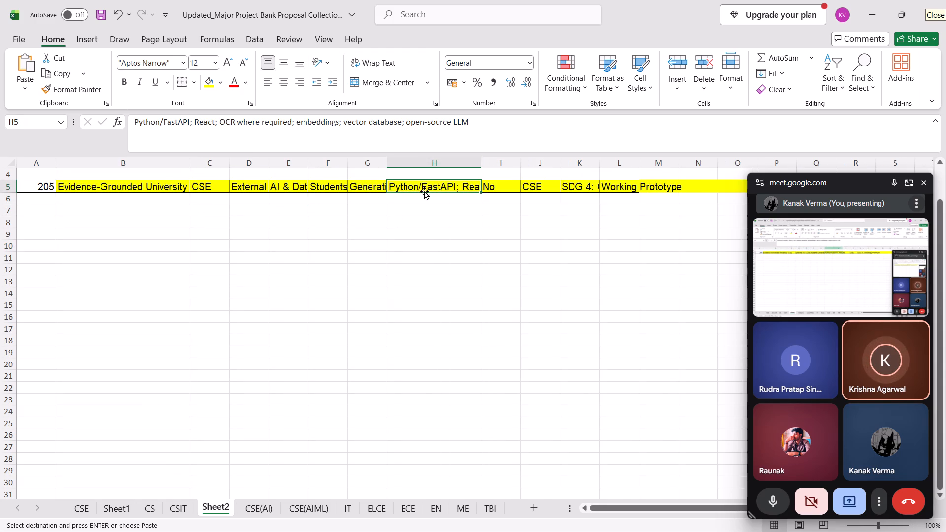
left_click_drag(386, 162, 434, 165)
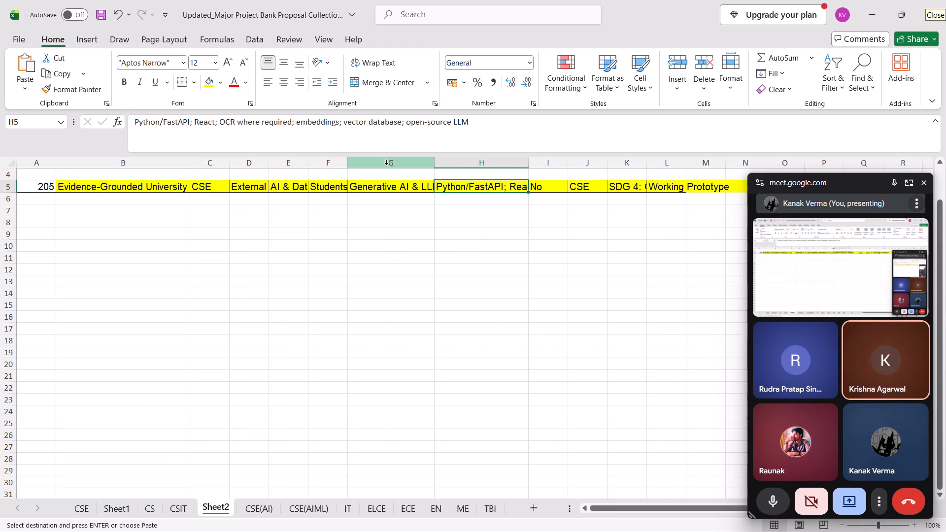
left_click_drag(347, 164, 396, 164)
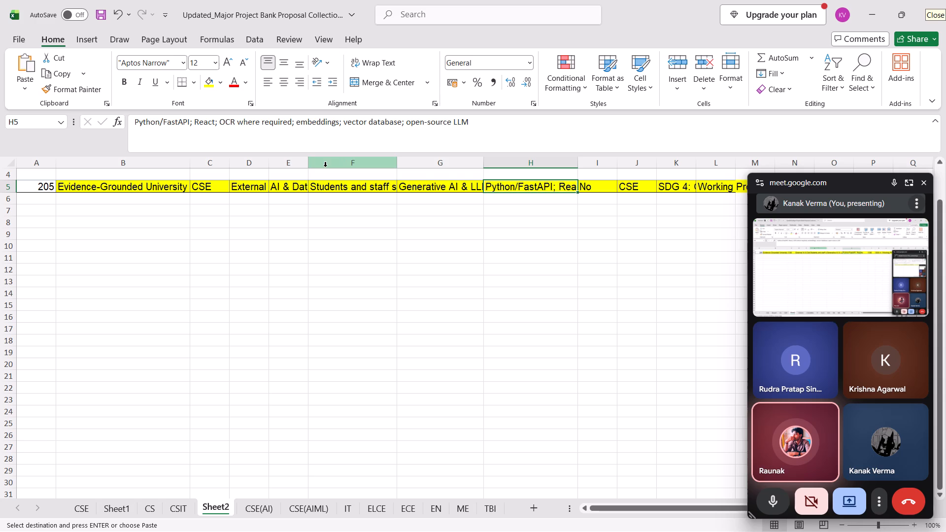
left_click_drag(304, 166, 373, 159)
Review the On-device Visual Perception, IP-SAKTI Sahayak and Evidence-Grounded University Policy rows on Sheet2 in the resized columns.
scroll(339, 297, "up", 3)
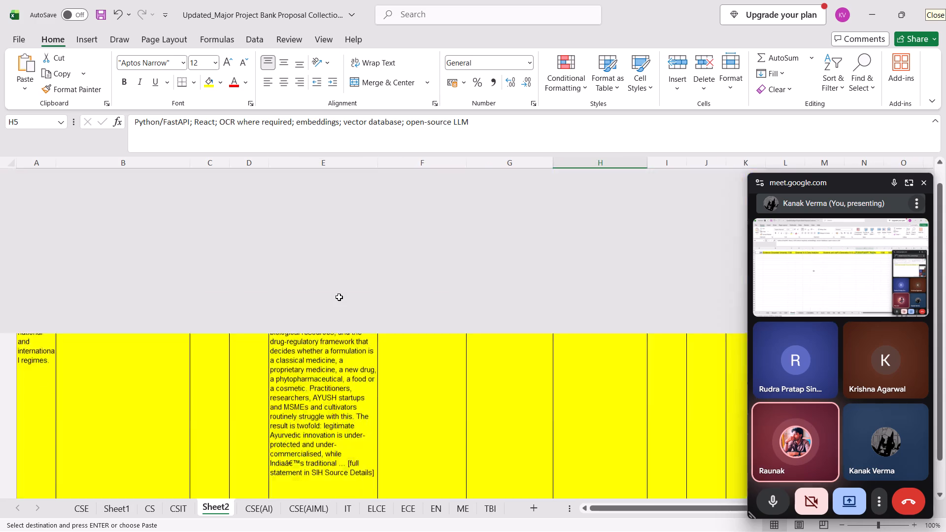
scroll(339, 297, "up", 7)
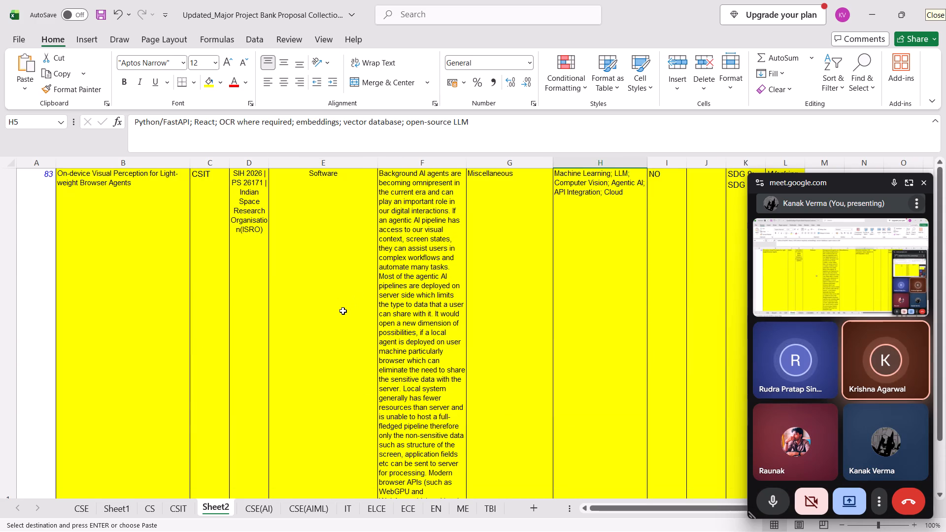
left_click(32, 457)
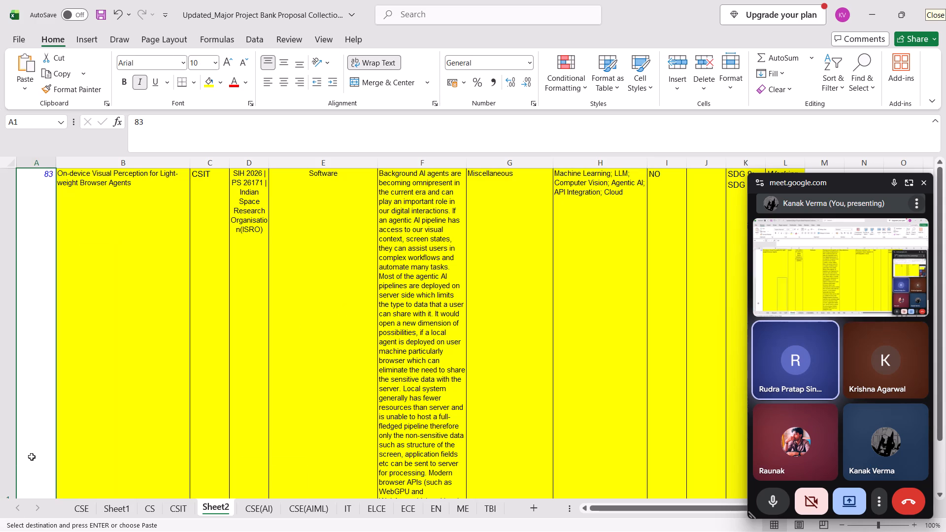
scroll(32, 472, "down", 2)
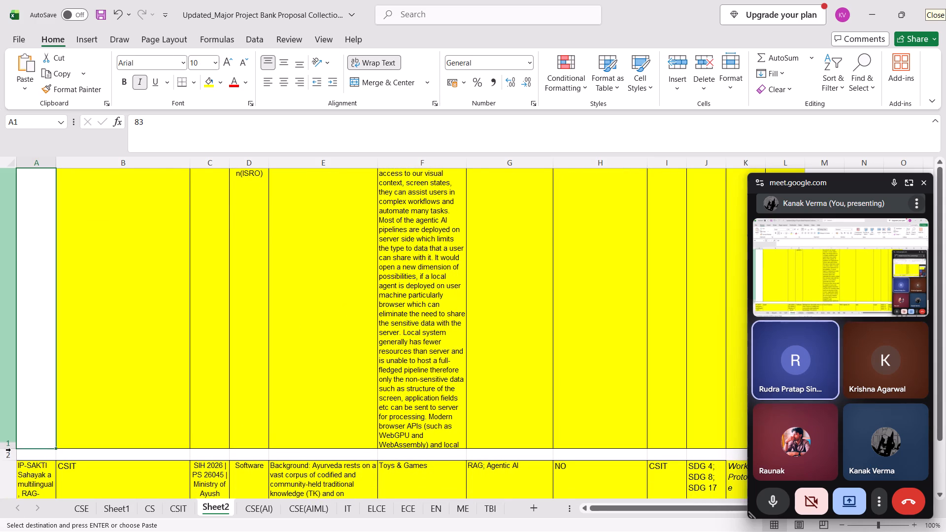
scroll(11, 450, "down", 1)
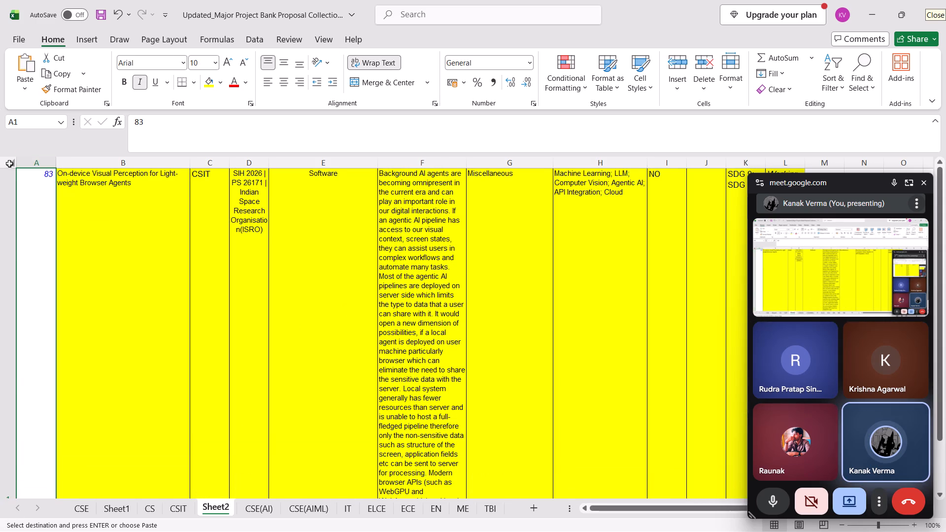
left_click(13, 186)
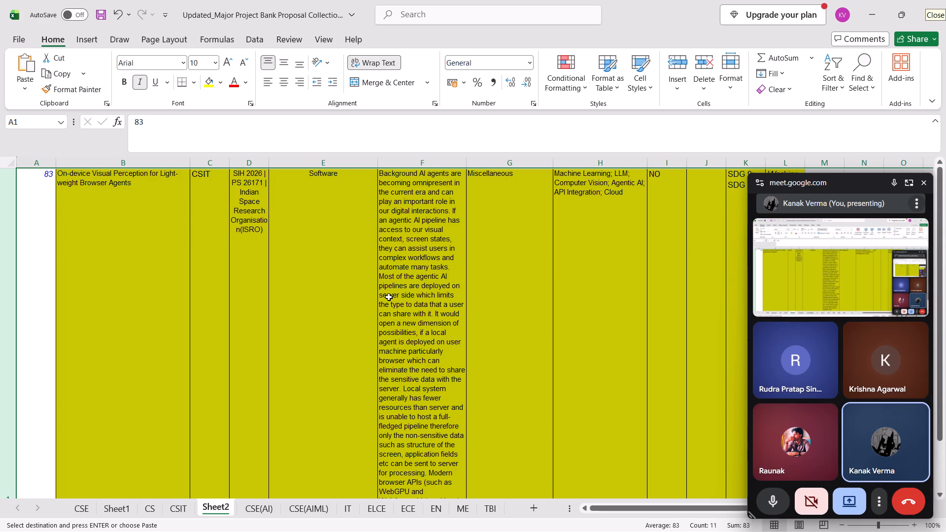
left_click(632, 269)
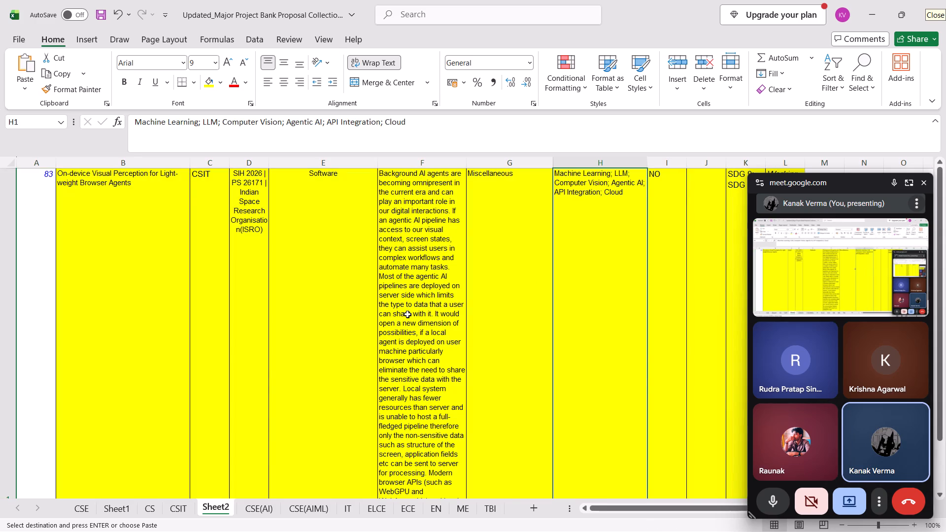
scroll(401, 340, "down", 2)
scroll(401, 340, "up", 2)
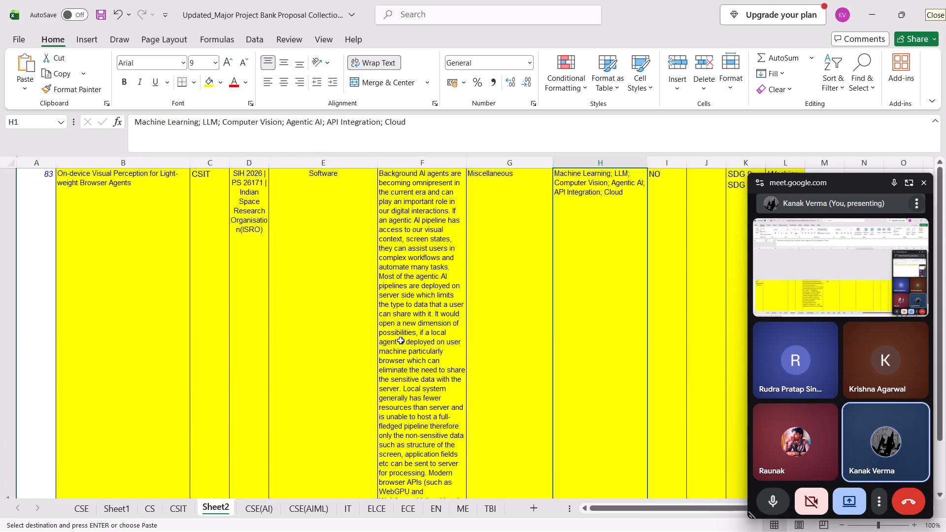
scroll(32, 471, "down", 1)
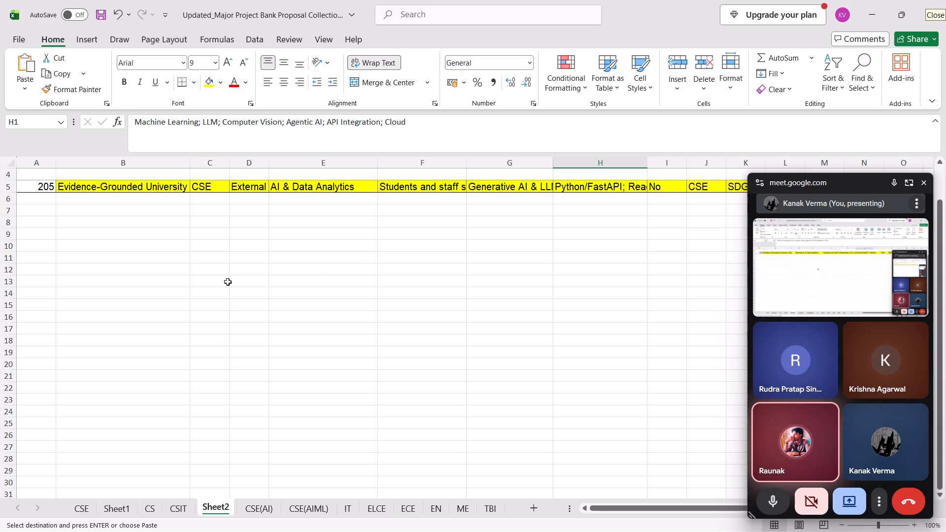
scroll(208, 284, "up", 1)
scroll(215, 289, "down", 1)
scroll(215, 289, "up", 4)
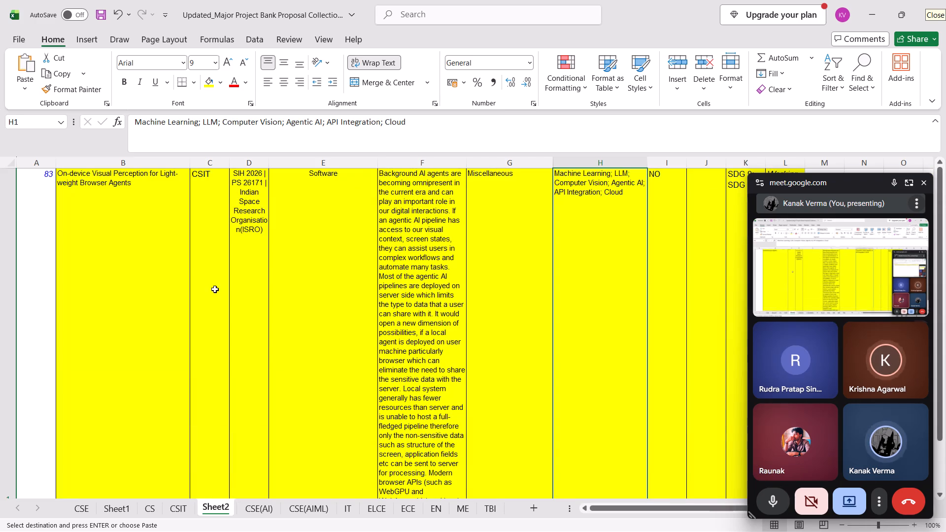
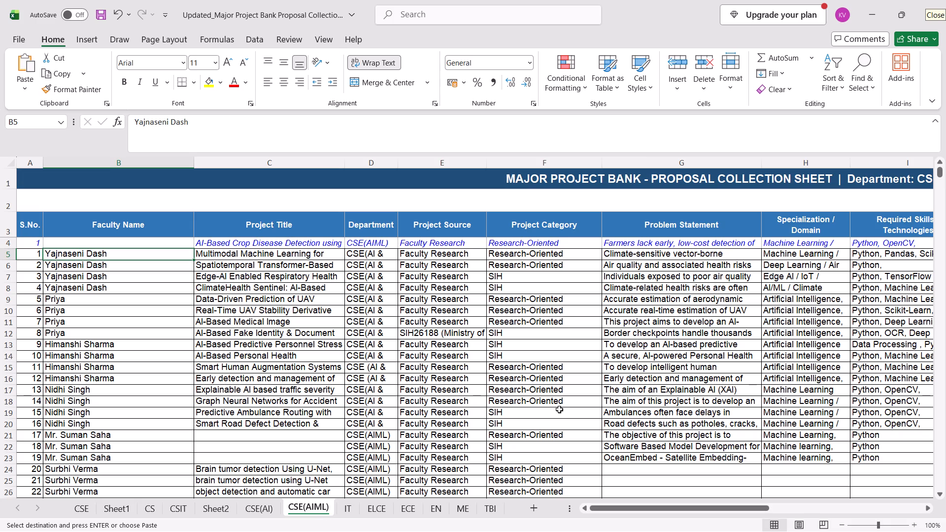
Look through the faculty project proposals listed on the CSE(AIML) sheet down to about serial number 112.
scroll(88, 392, "down", 1)
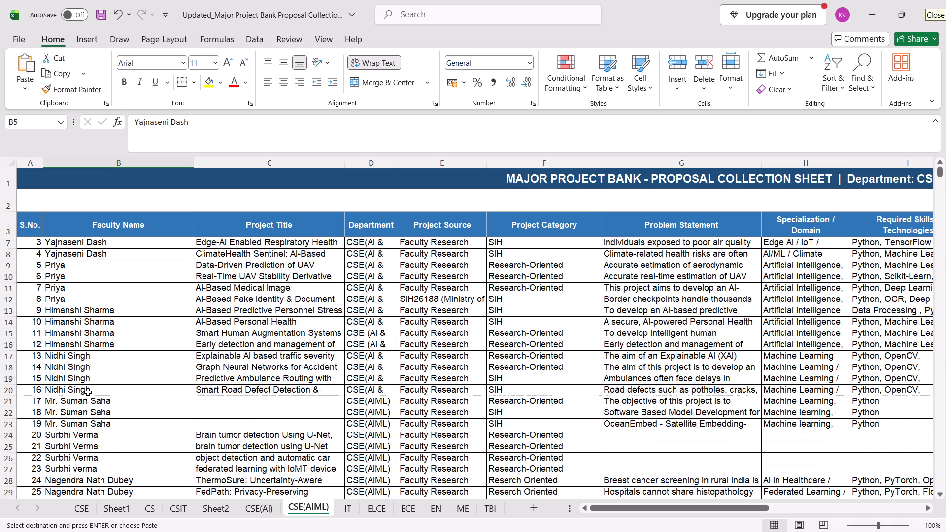
scroll(88, 392, "down", 17)
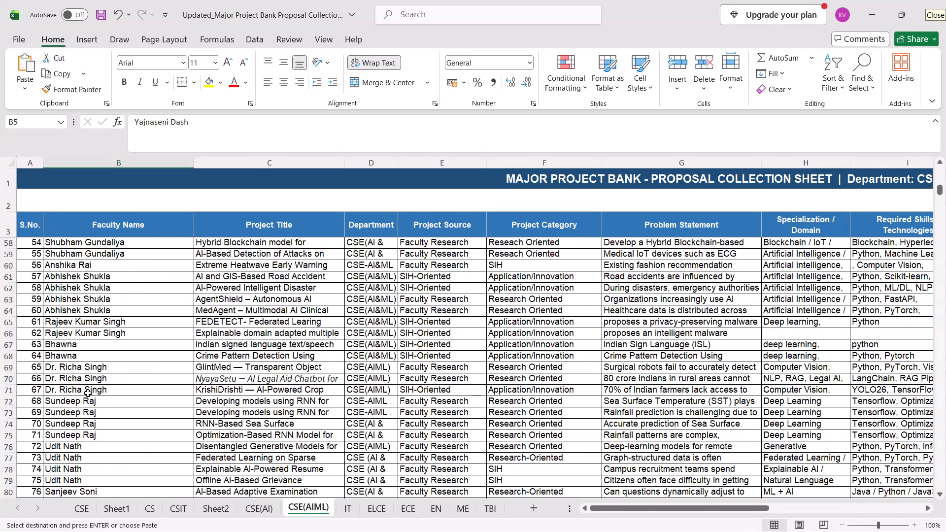
scroll(88, 393, "down", 9)
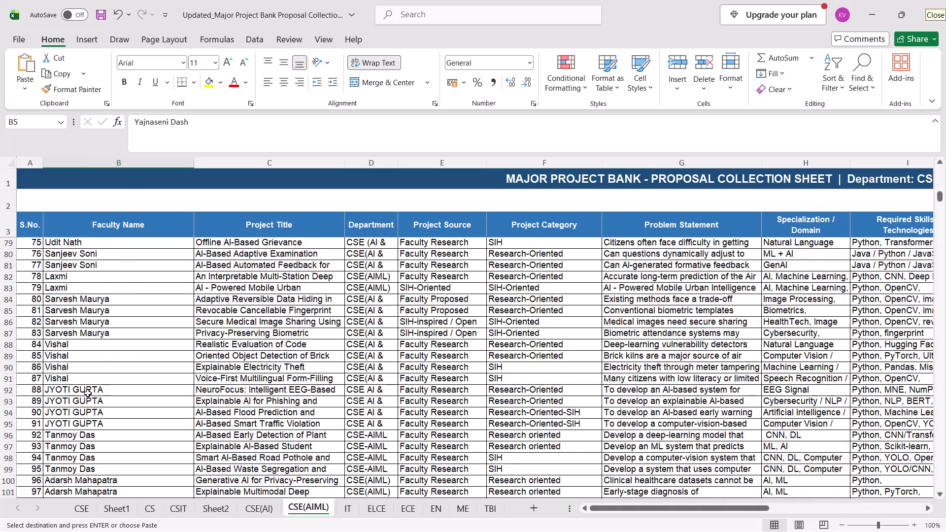
scroll(88, 393, "down", 3)
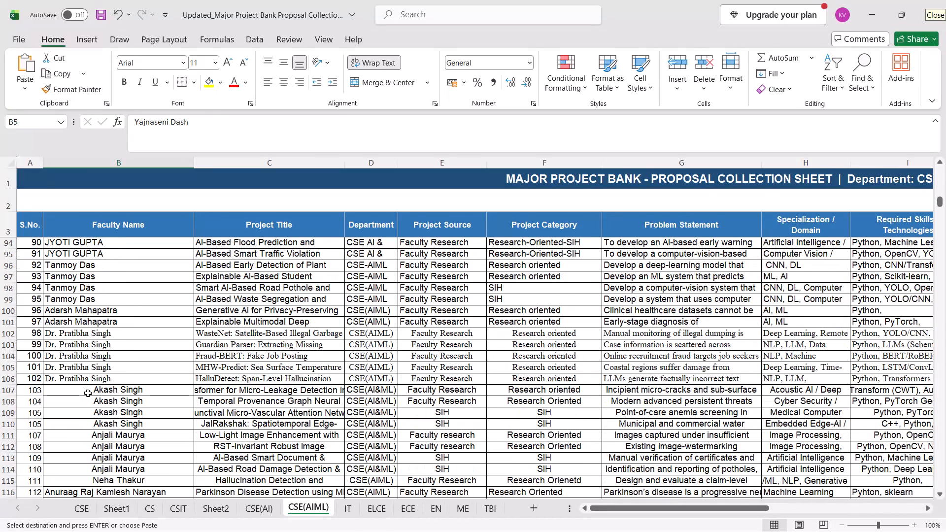
Review the three project rows gathered on Sheet2, checking how well their text fits the columns.
left_click(207, 511)
scroll(177, 453, "down", 2)
scroll(177, 453, "up", 1)
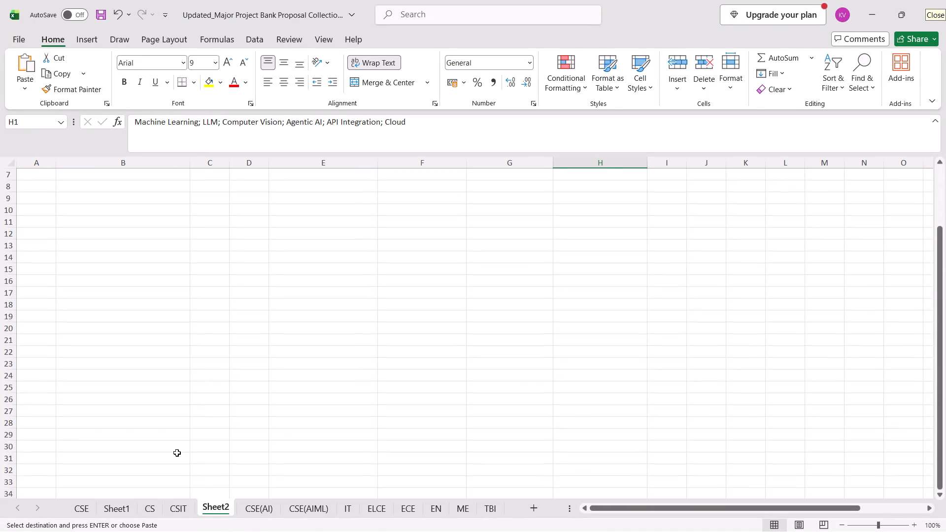
scroll(177, 453, "up", 1)
scroll(177, 453, "down", 1)
scroll(177, 453, "up", 1)
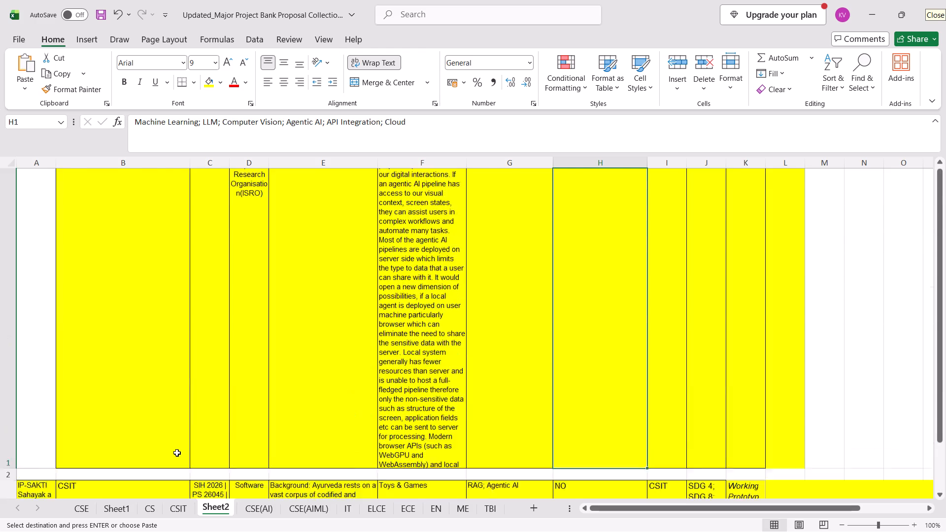
scroll(177, 453, "up", 1)
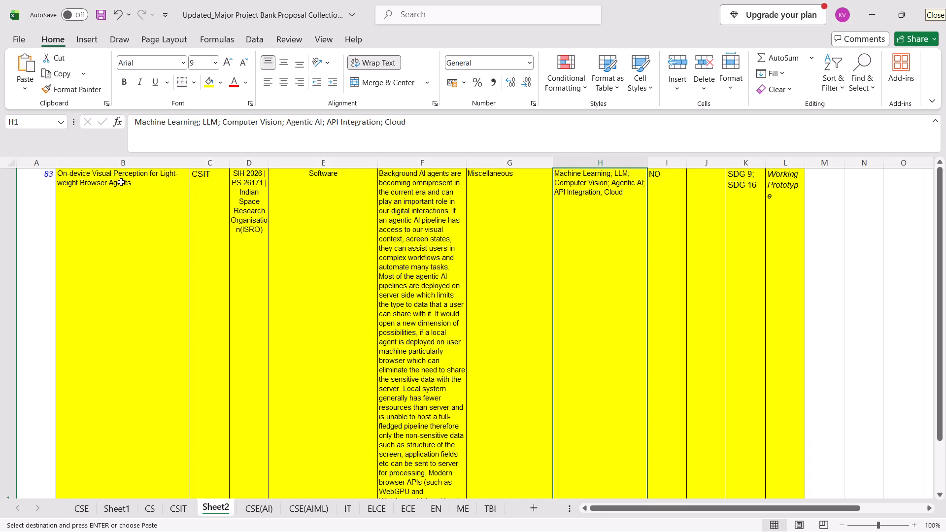
scroll(242, 320, "down", 2)
scroll(242, 320, "up", 1)
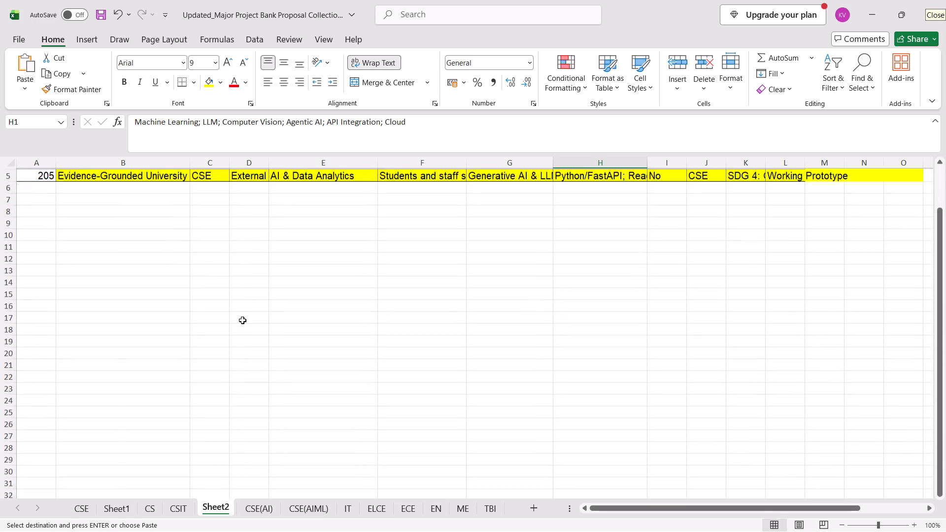
scroll(242, 320, "up", 1)
scroll(242, 320, "down", 1)
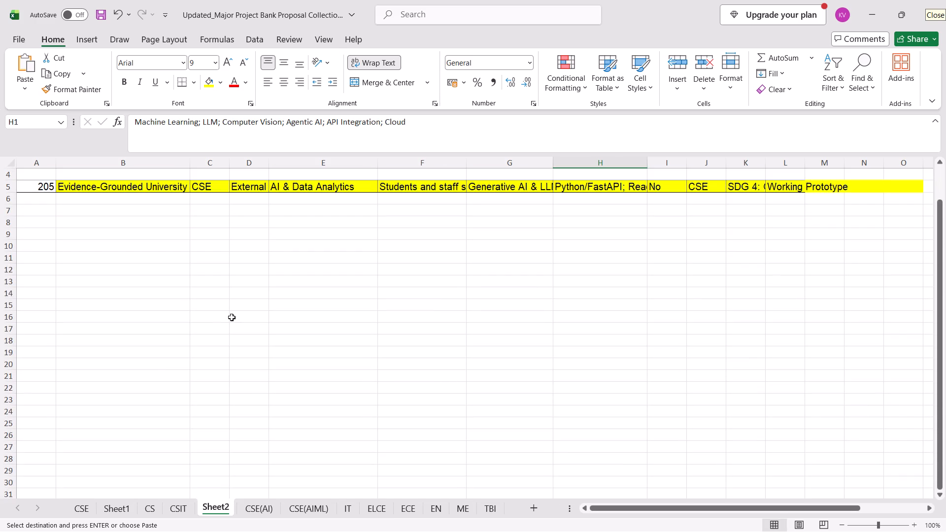
scroll(232, 317, "up", 8)
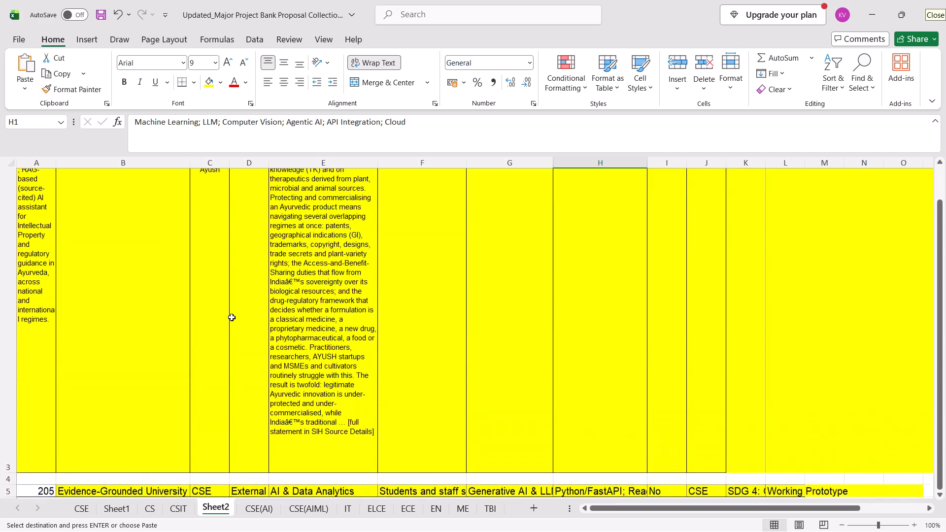
scroll(232, 317, "up", 2)
scroll(37, 267, "up", 1)
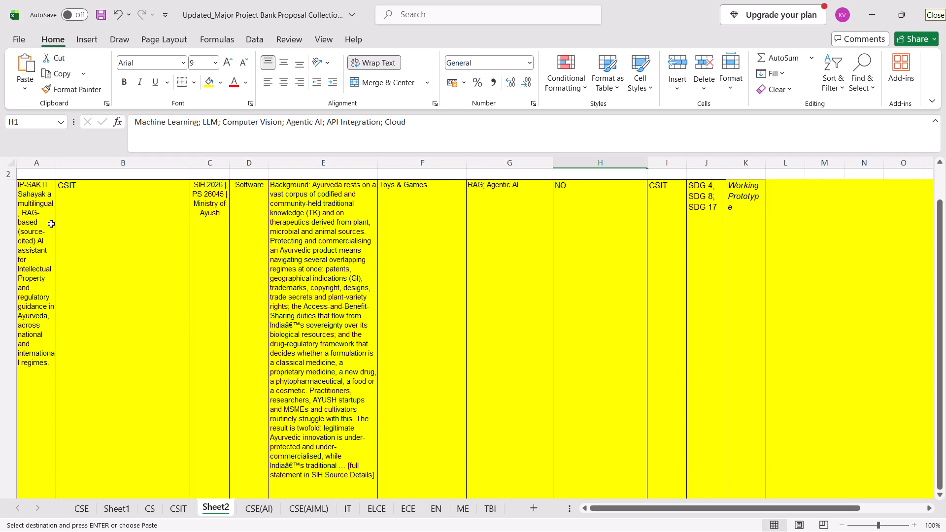
Widen column A on Sheet2 to about three and a half times its width and column E to about one and a half times.
scroll(94, 242, "up", 1)
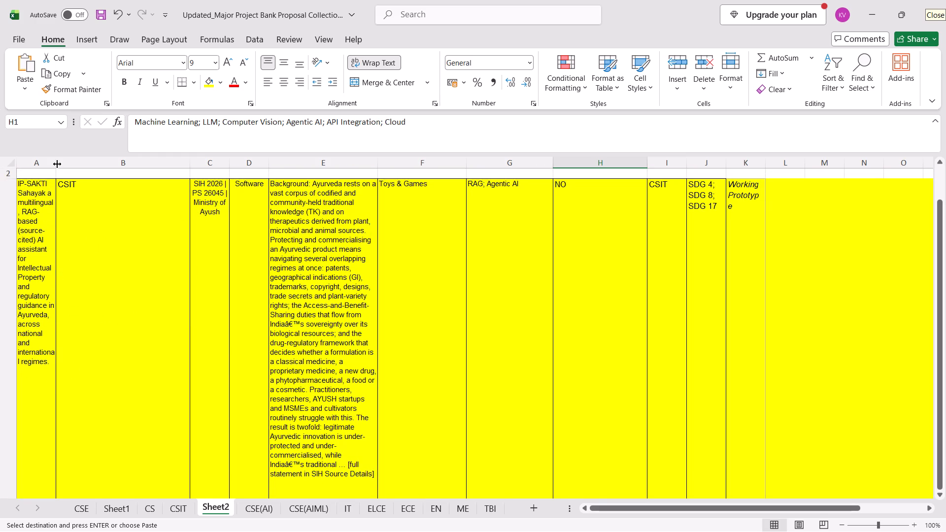
left_click_drag(57, 164, 155, 157)
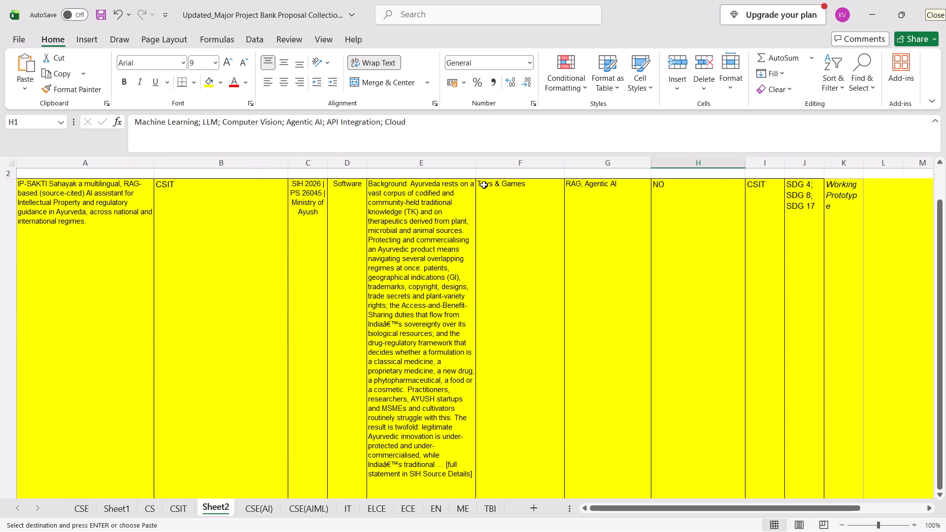
left_click_drag(474, 164, 524, 157)
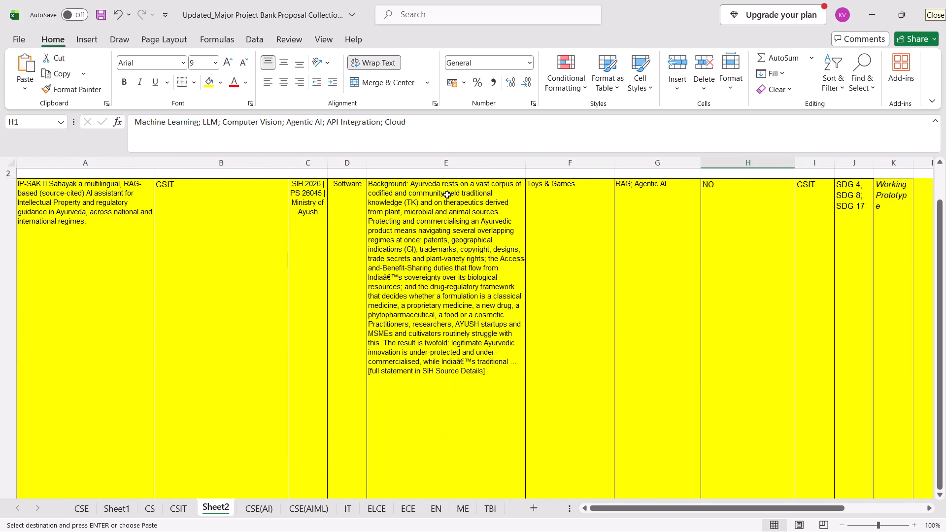
Delete the serial number cell A1 of the On-device Visual Perception row on Sheet2, shifting the remaining cells left.
scroll(335, 263, "up", 3)
scroll(95, 277, "up", 1)
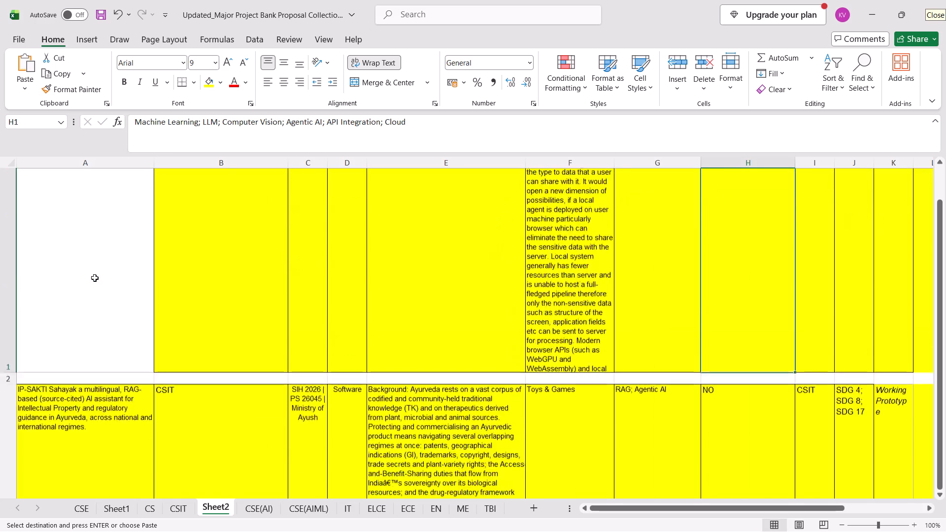
scroll(372, 384, "down", 1)
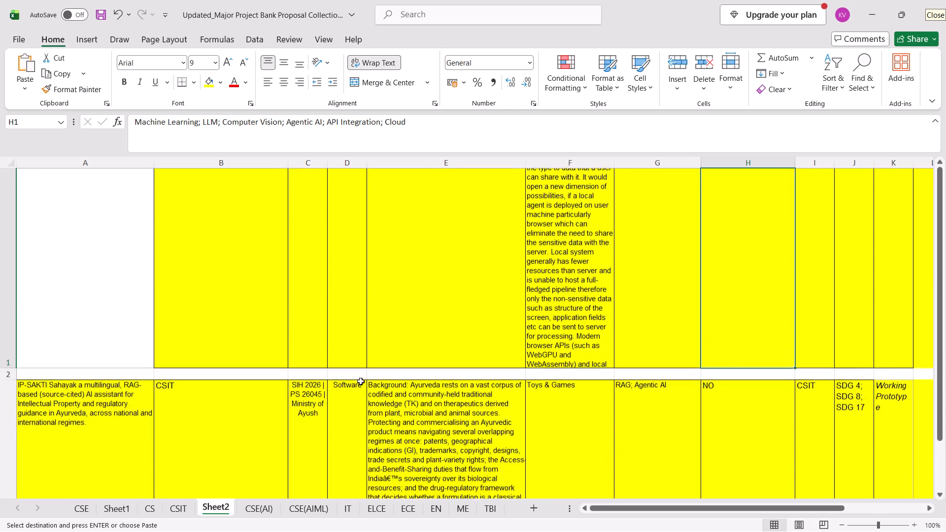
scroll(360, 381, "down", 1)
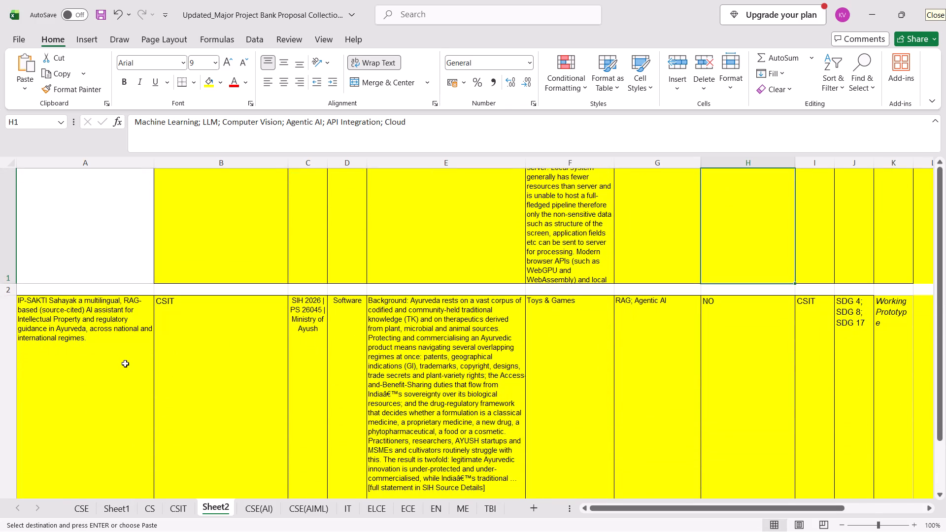
scroll(125, 363, "down", 1)
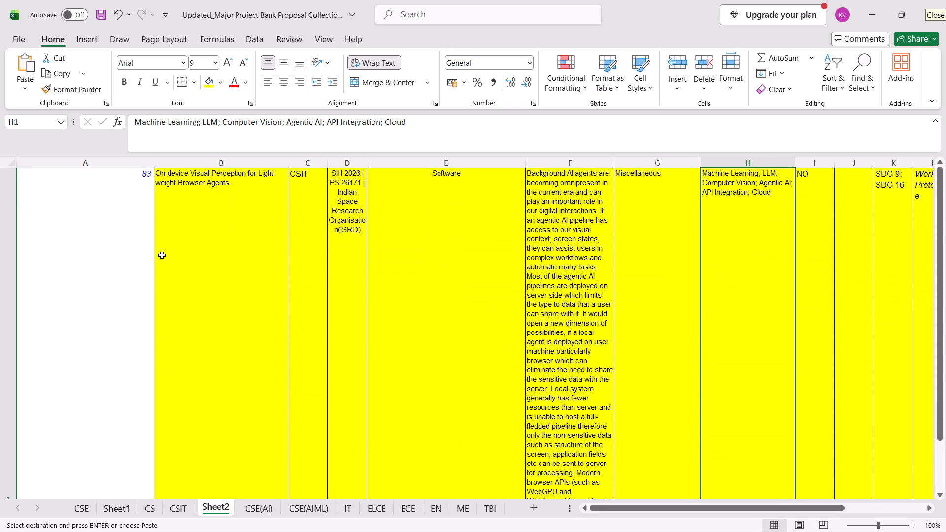
left_click(140, 189)
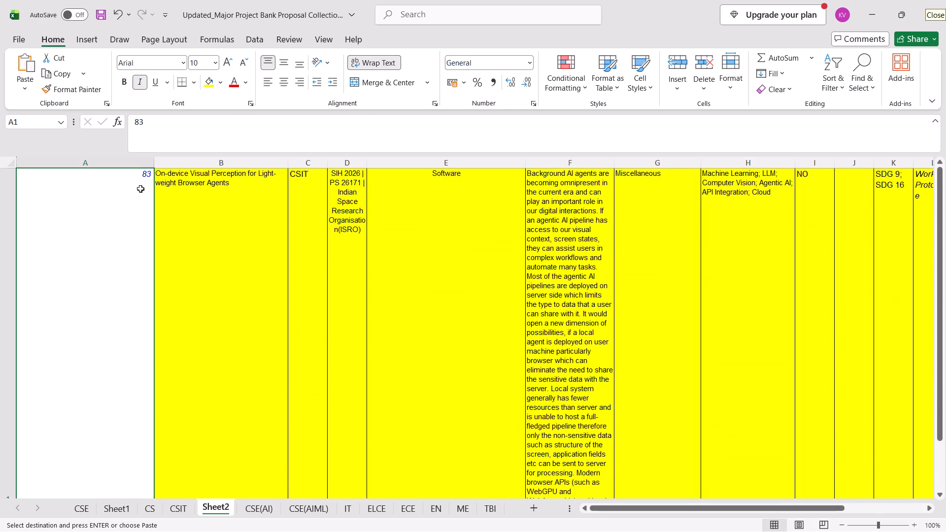
key("Delete")
left_click(188, 221)
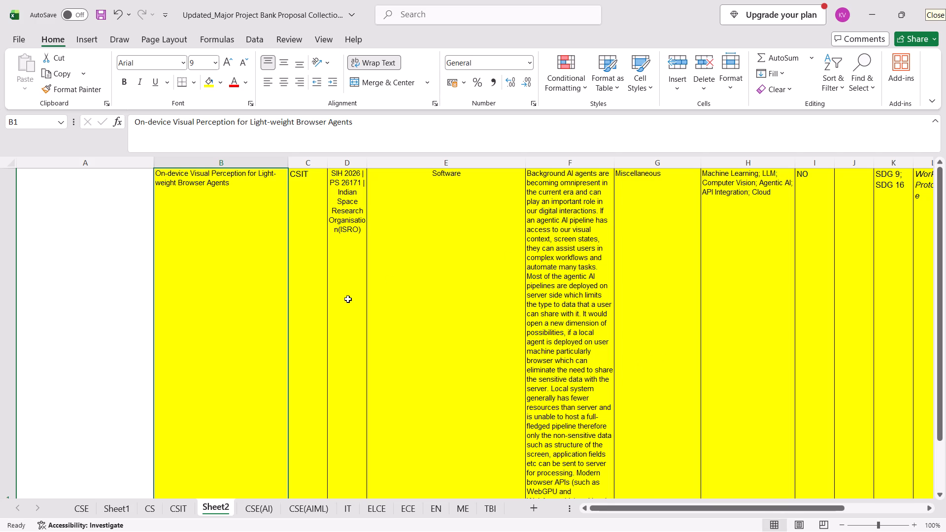
left_click(94, 237)
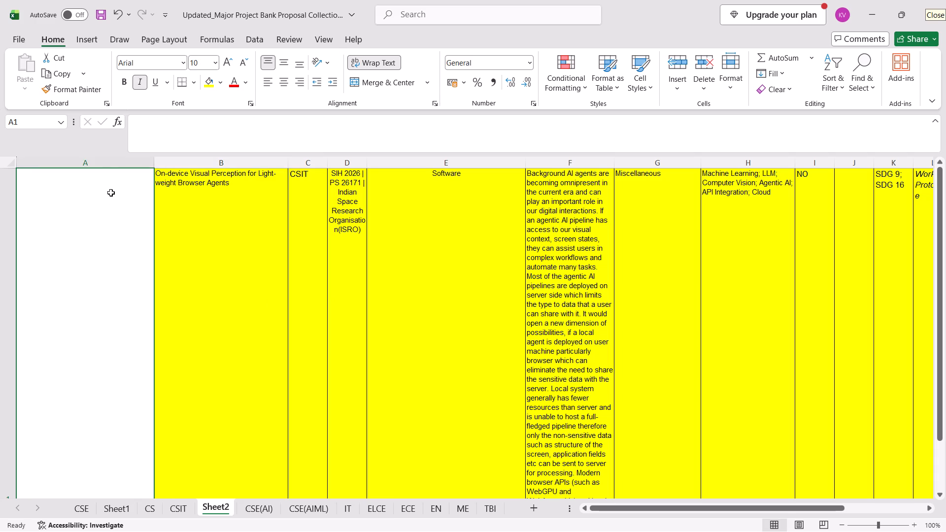
right_click(111, 189)
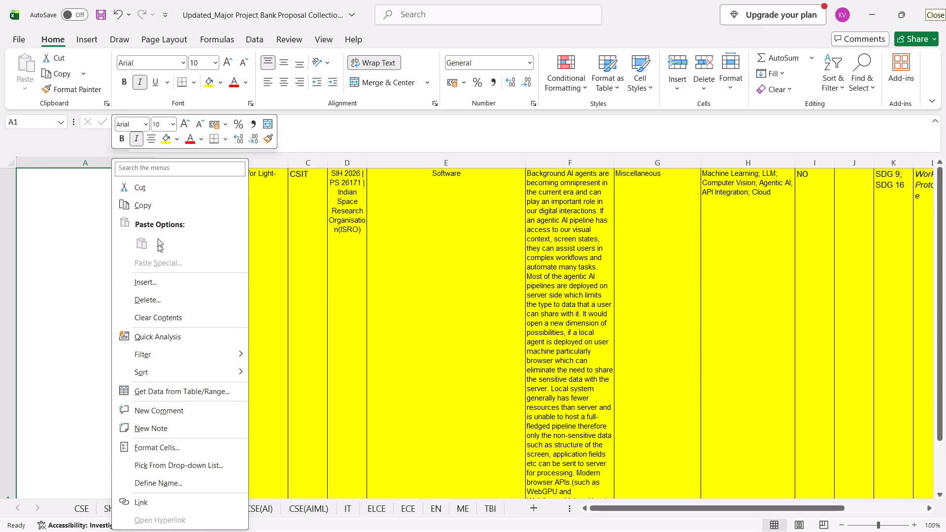
left_click(156, 306)
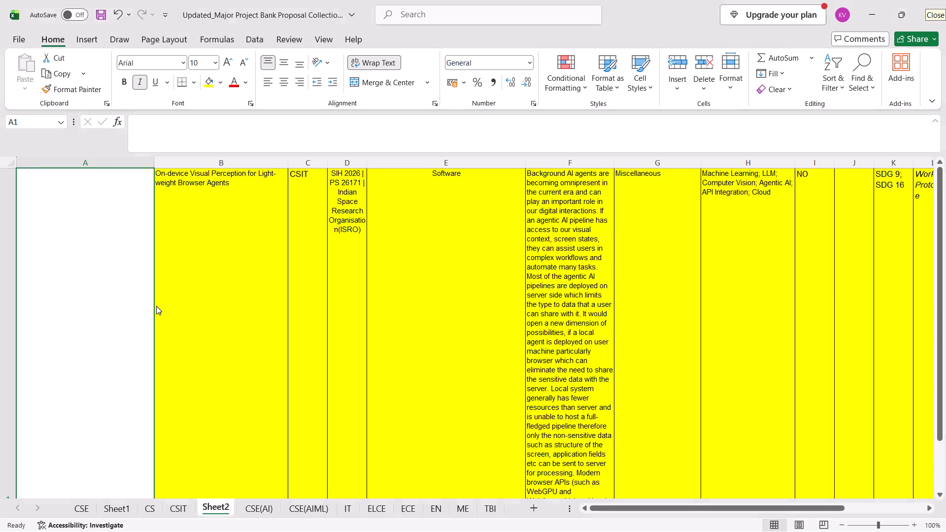
left_click(140, 359)
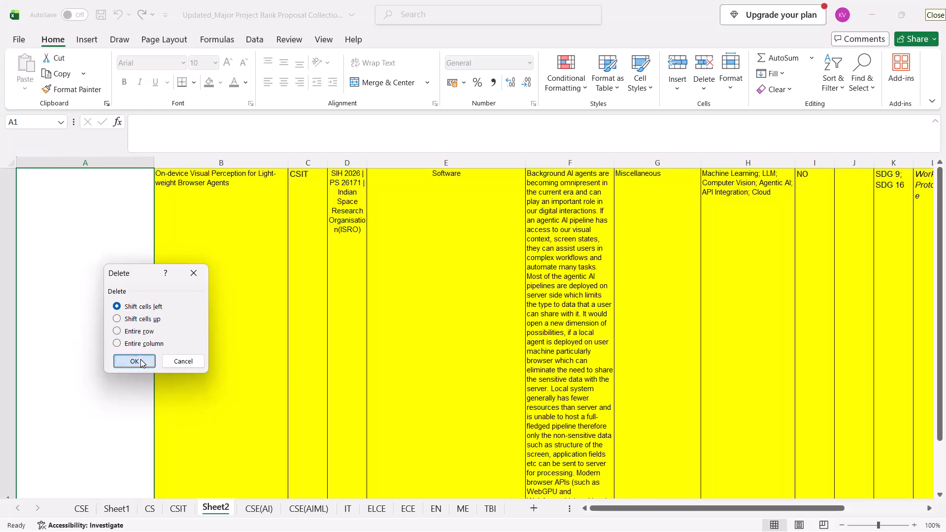
Adjust the height of row 1 on Sheet2 to fit the full background text in column E with little spare space.
scroll(222, 374, "up", 1)
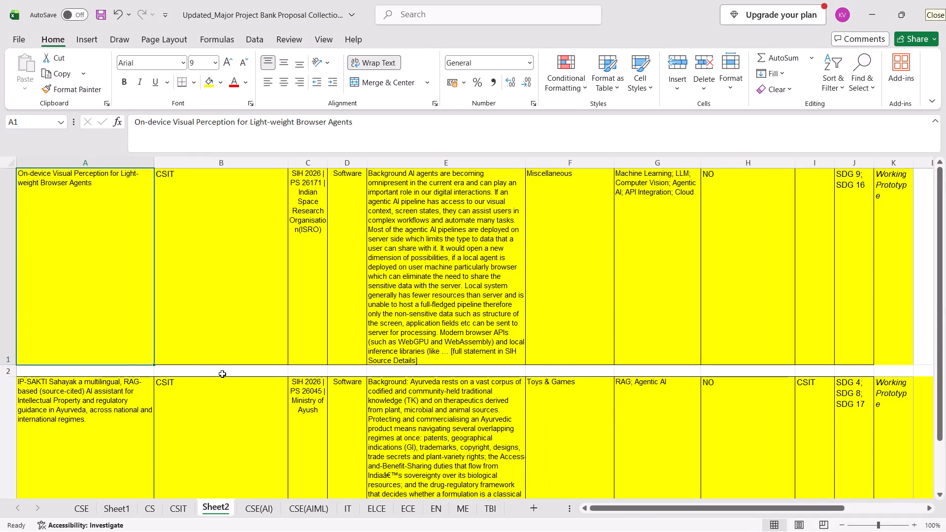
scroll(222, 374, "up", 2)
left_click_drag(13, 365, 13, 312)
scroll(428, 302, "down", 1)
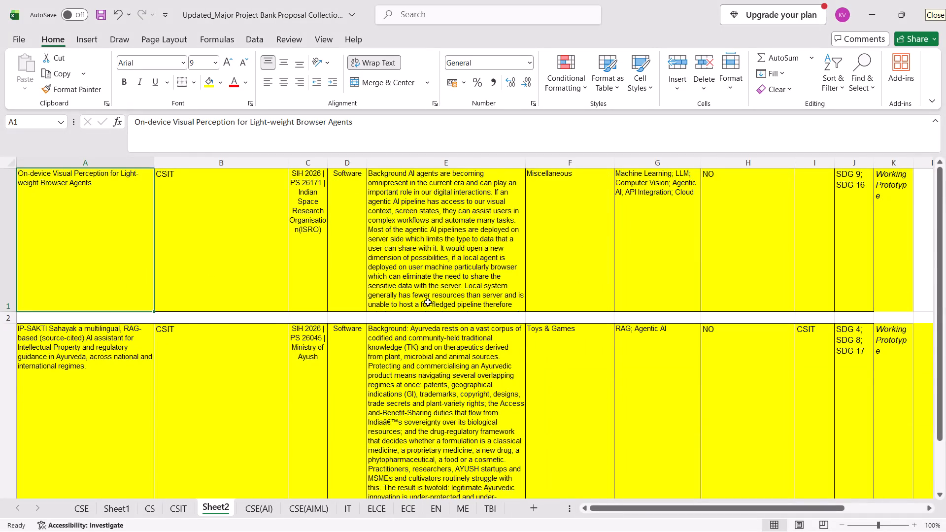
scroll(428, 302, "up", 5)
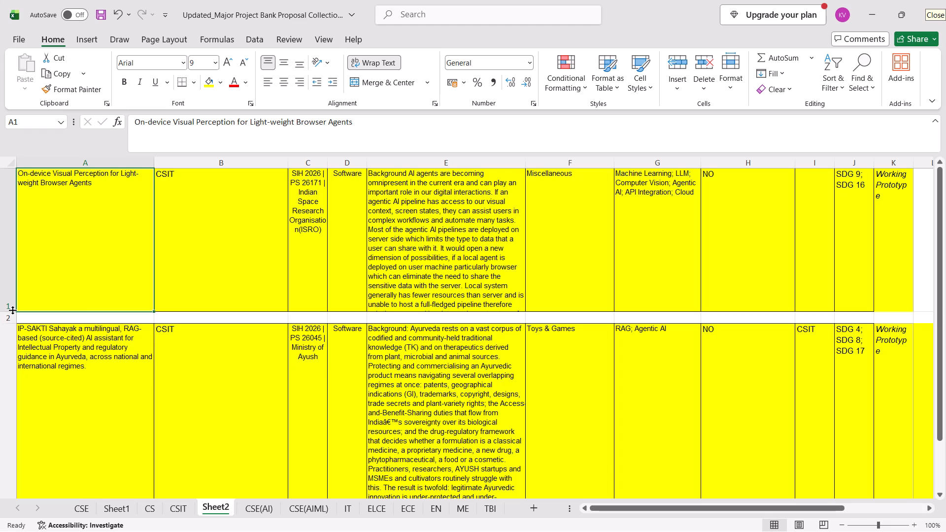
left_click_drag(12, 310, 12, 332)
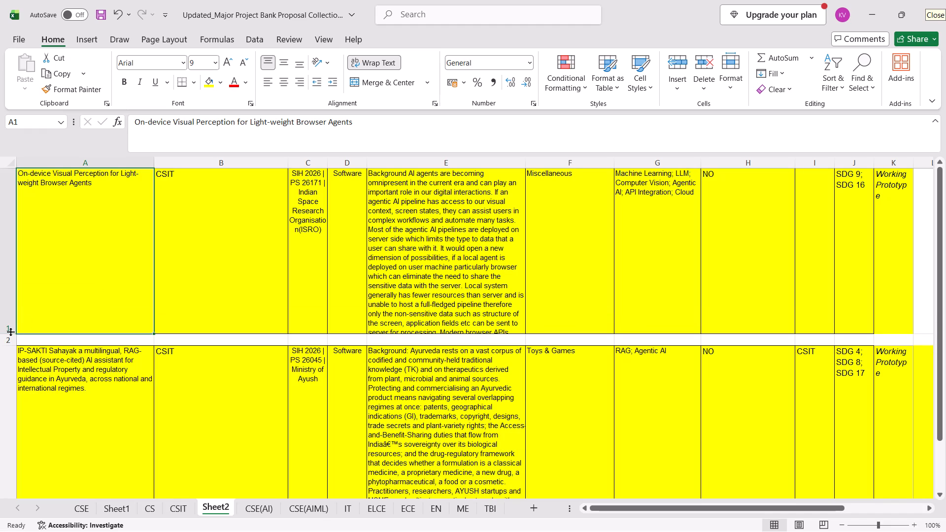
left_click_drag(11, 332, 13, 351)
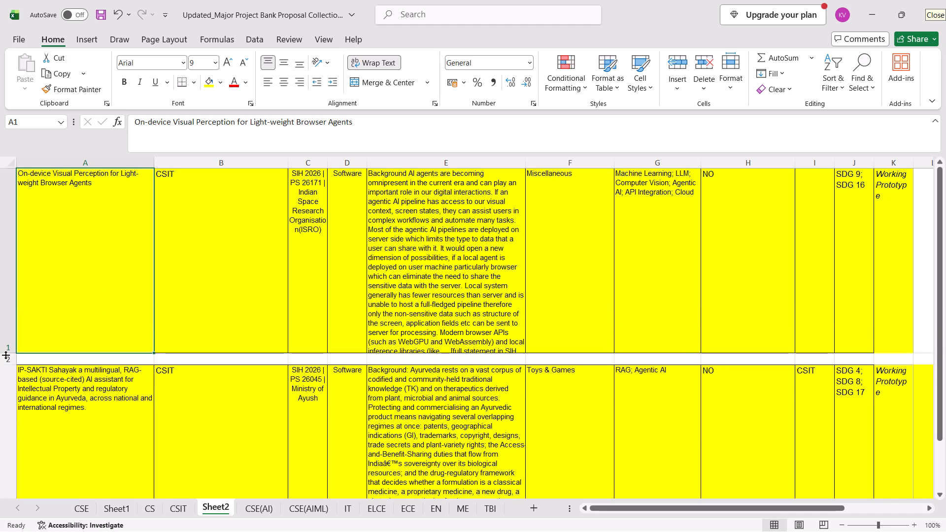
left_click_drag(6, 353, 6, 372)
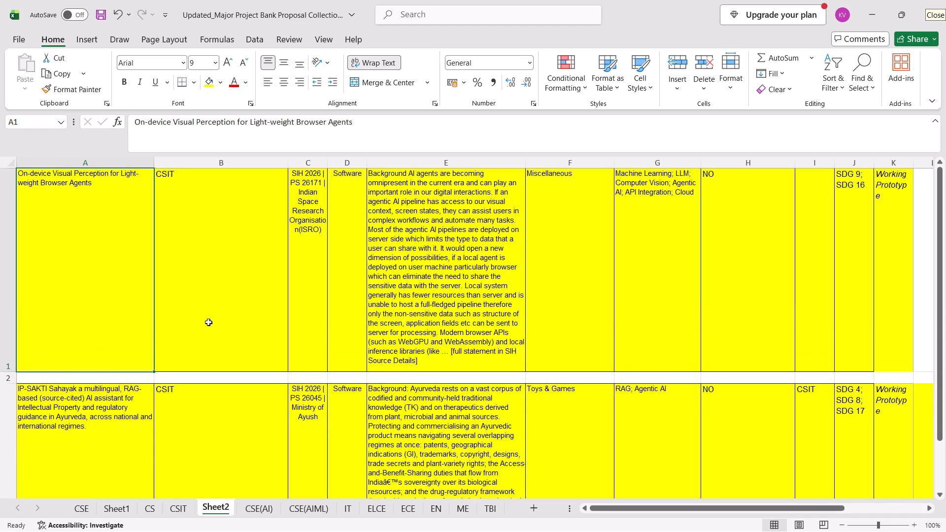
Narrow column B on Sheet2 to about half its width and widen column C to more than twice its width.
scroll(379, 299, "up", 2)
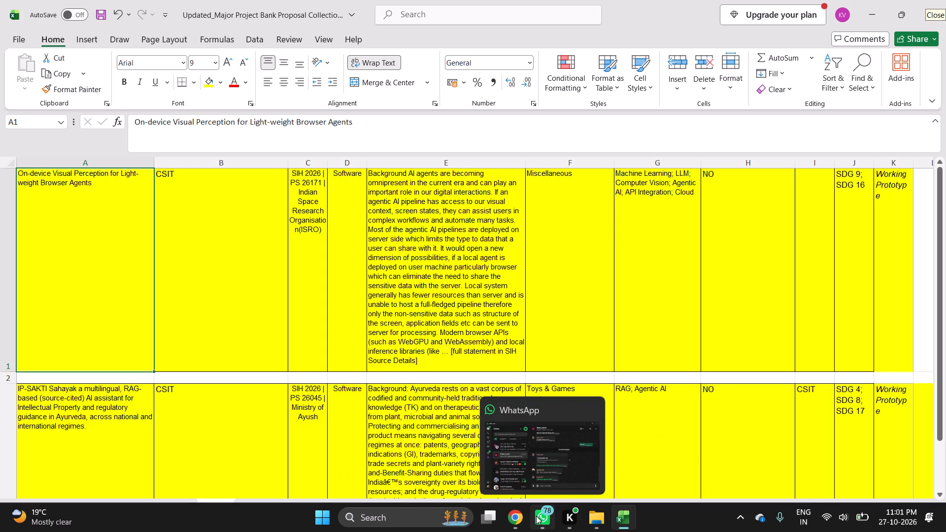
left_click(389, 333)
scroll(405, 357, "down", 1)
scroll(405, 357, "up", 1)
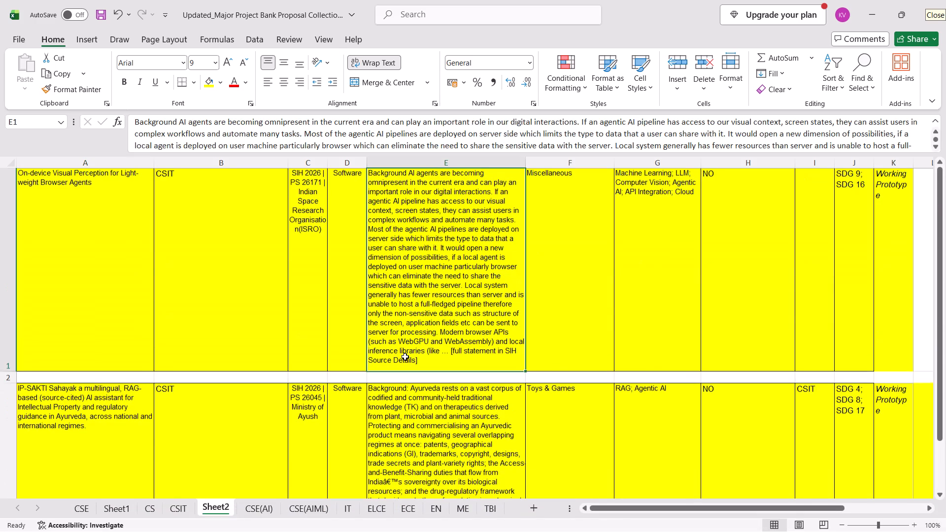
scroll(405, 357, "up", 1)
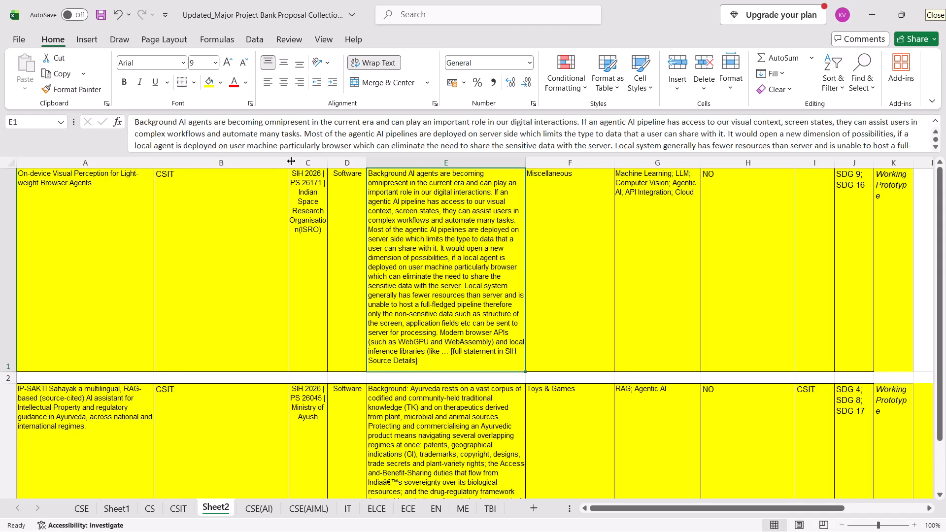
left_click_drag(288, 164, 217, 166)
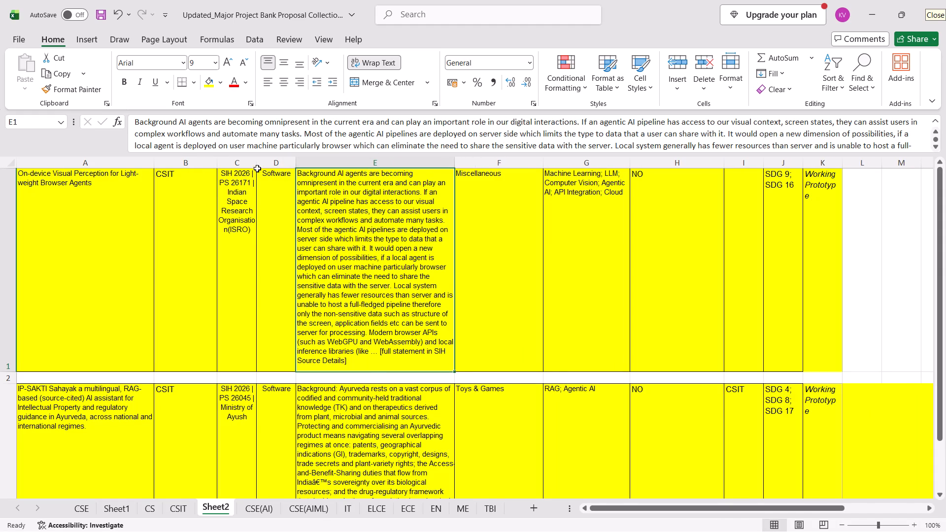
left_click_drag(257, 165, 297, 164)
left_click_drag(297, 162, 310, 162)
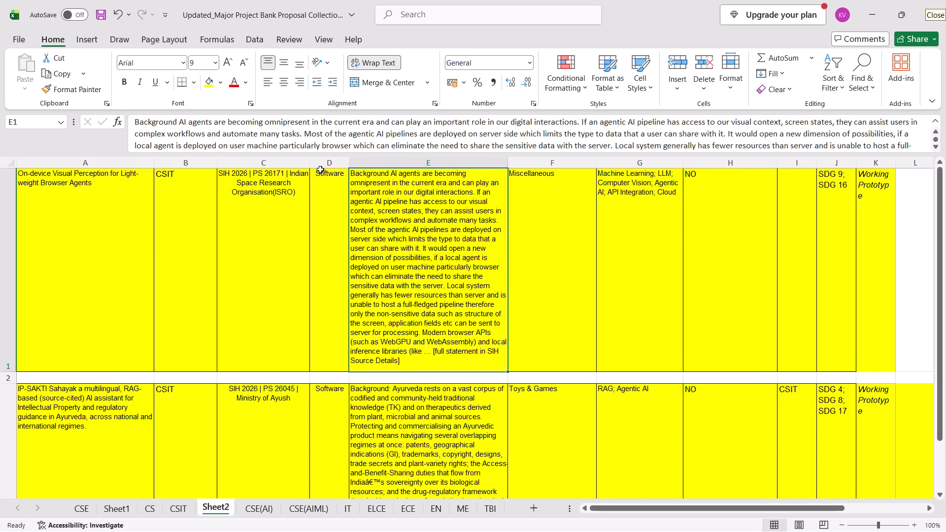
Widen column C on Sheet2 to about 1.4 times its width.
left_click_drag(312, 166, 349, 166)
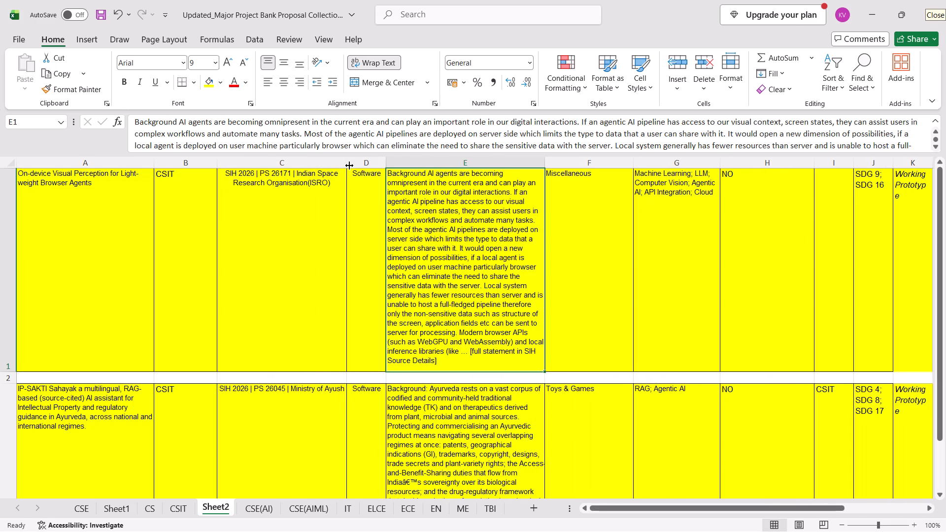
Insert a space before "(ISRO)" in cell C1, so it reads "Indian Space Research Organisation (ISRO)".
left_click(306, 183)
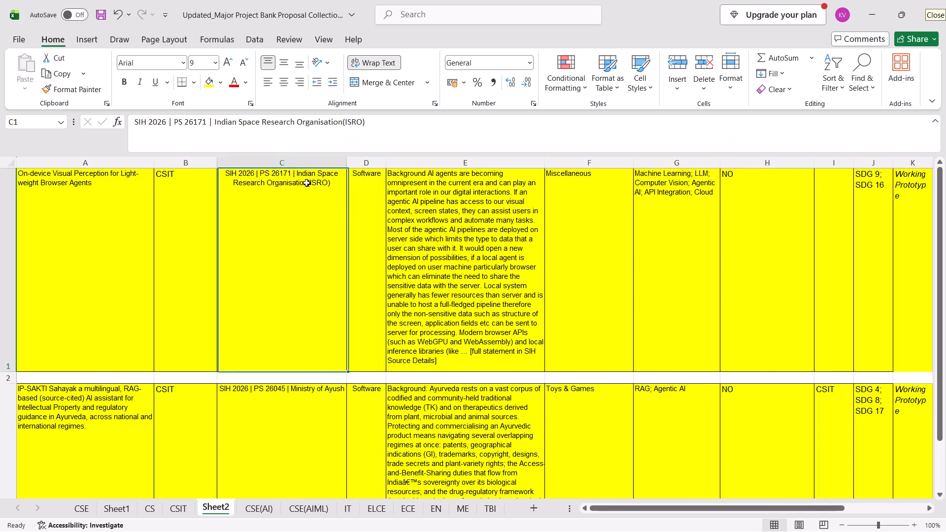
left_click(341, 119)
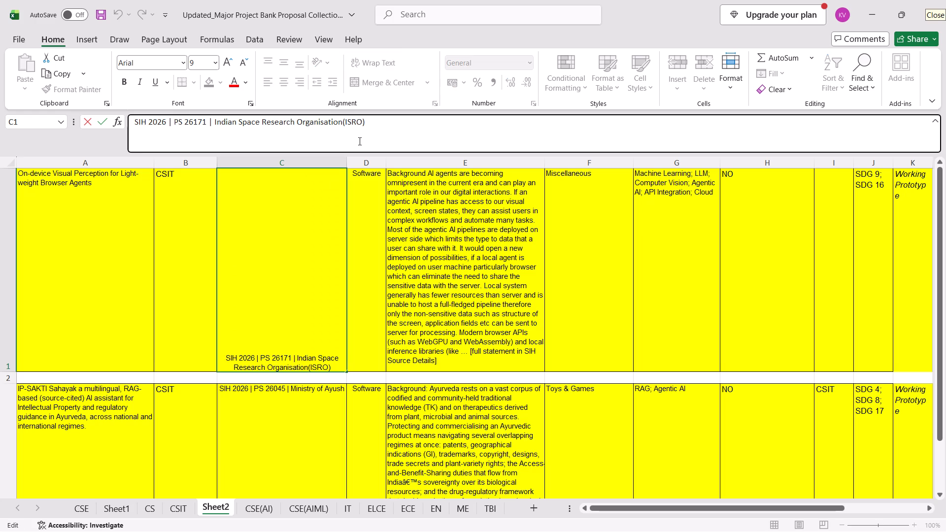
key("space")
left_click(373, 278)
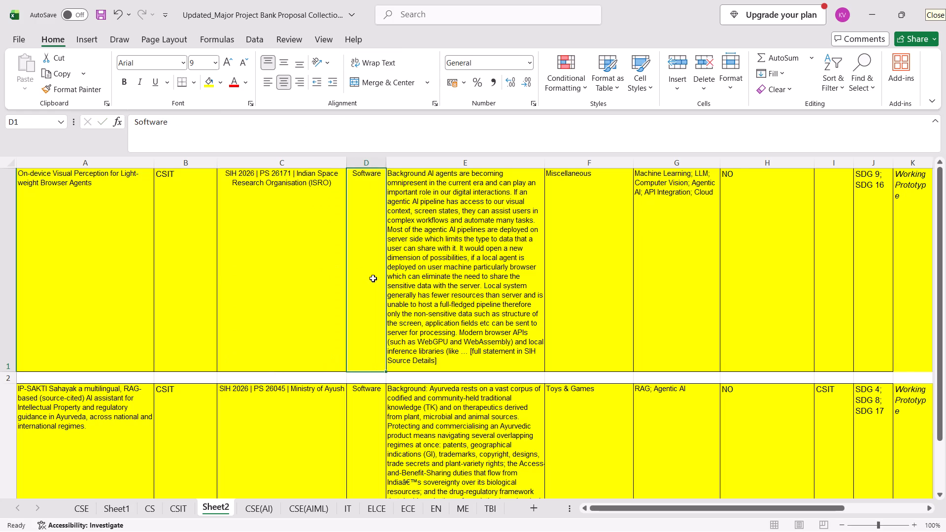
Widen background column E on Sheet2 to about one and a half times its width.
left_click(460, 309)
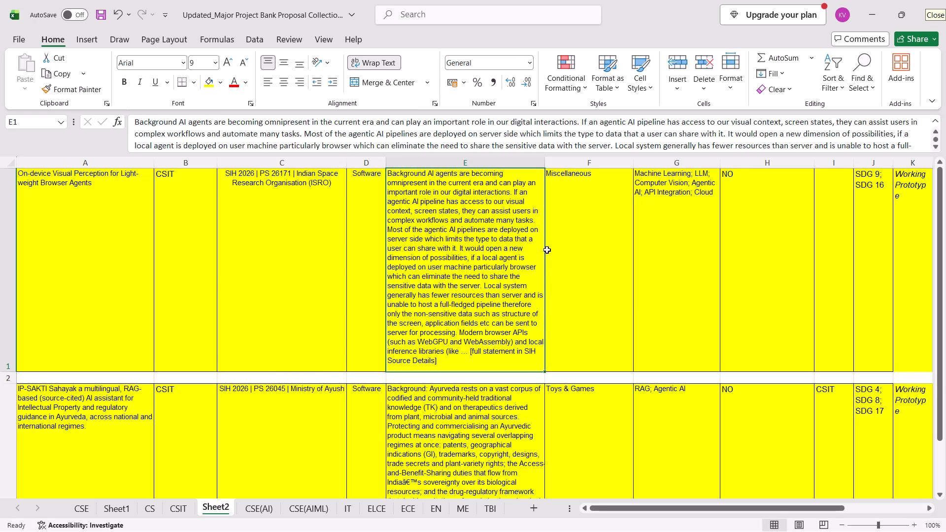
left_click_drag(546, 157, 618, 159)
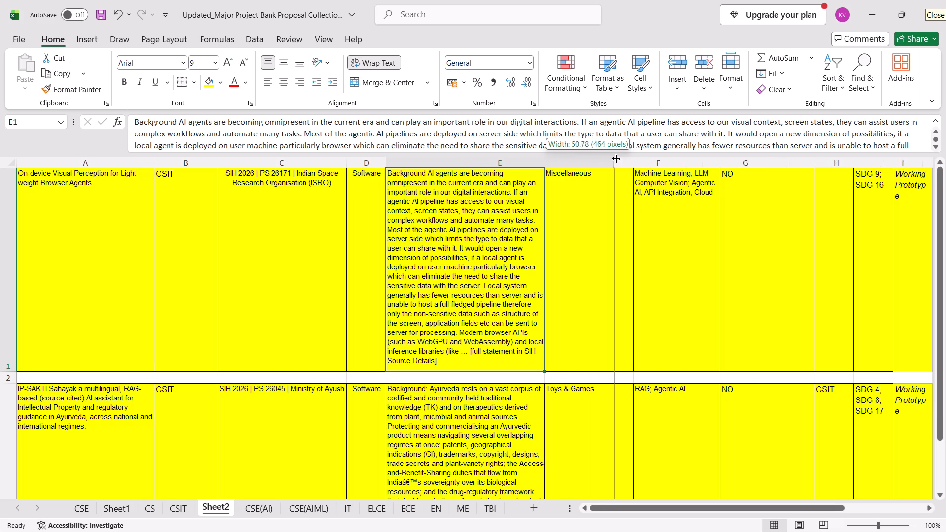
left_click_drag(618, 159, 620, 158)
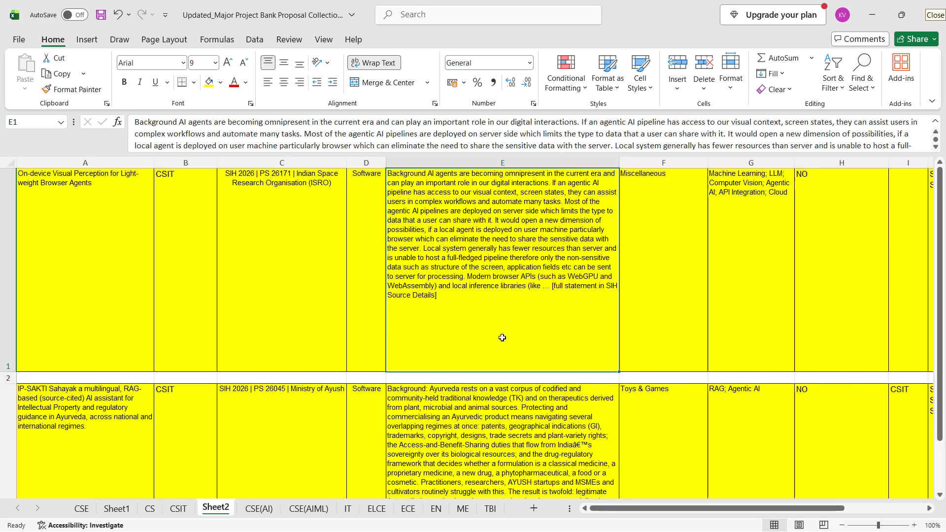
Widen column B on Sheet2 to about 1.8 times its width to show more of the project title in row 5.
scroll(501, 331, "down", 1)
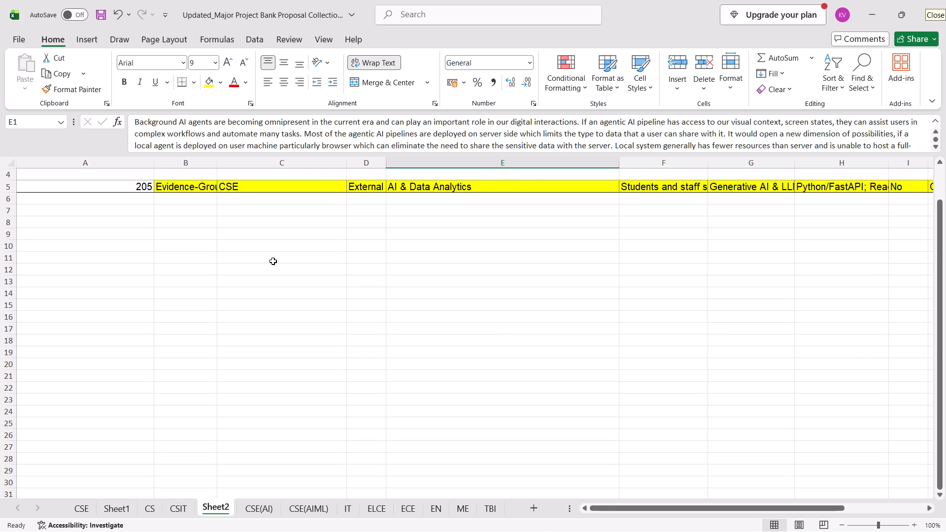
scroll(272, 261, "up", 1)
scroll(281, 285, "down", 1)
left_click(217, 162)
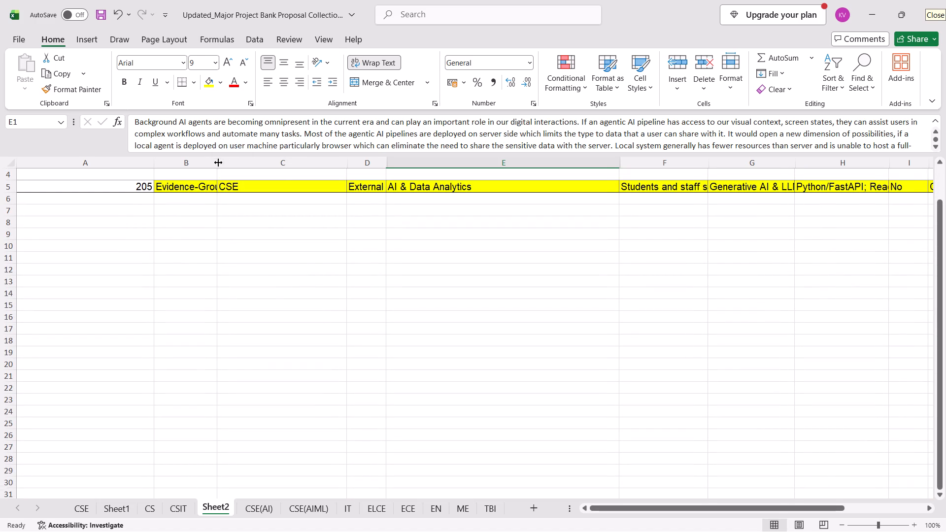
left_click(218, 199)
left_click(218, 187)
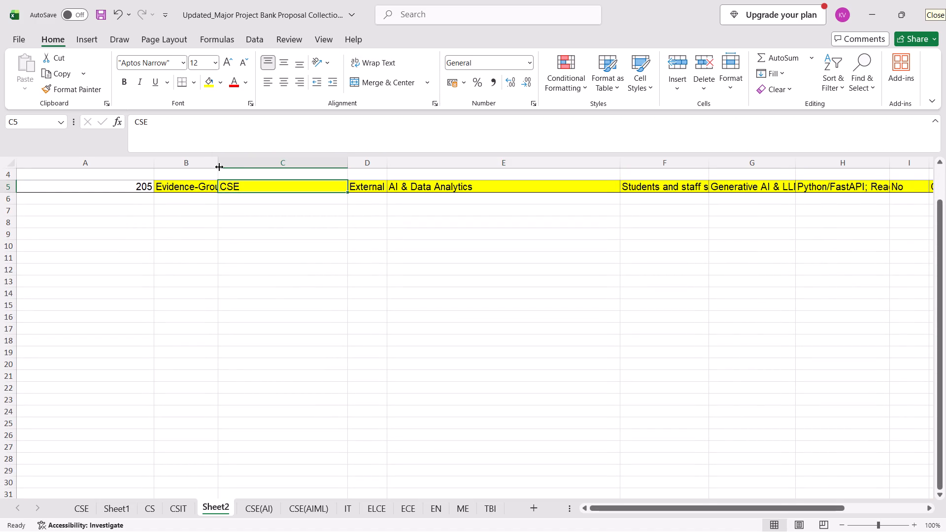
left_click_drag(219, 166, 268, 164)
Examine the Evidence-Grounded University Policy Assistant row on Sheet2 and how its columns line up with the rows above.
scroll(269, 224, "up", 1)
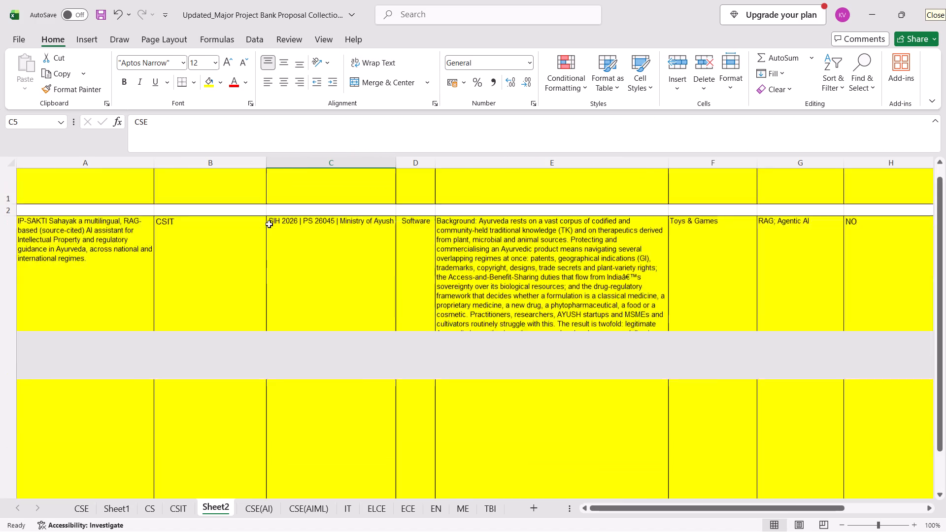
scroll(235, 309, "down", 1)
left_click(234, 189)
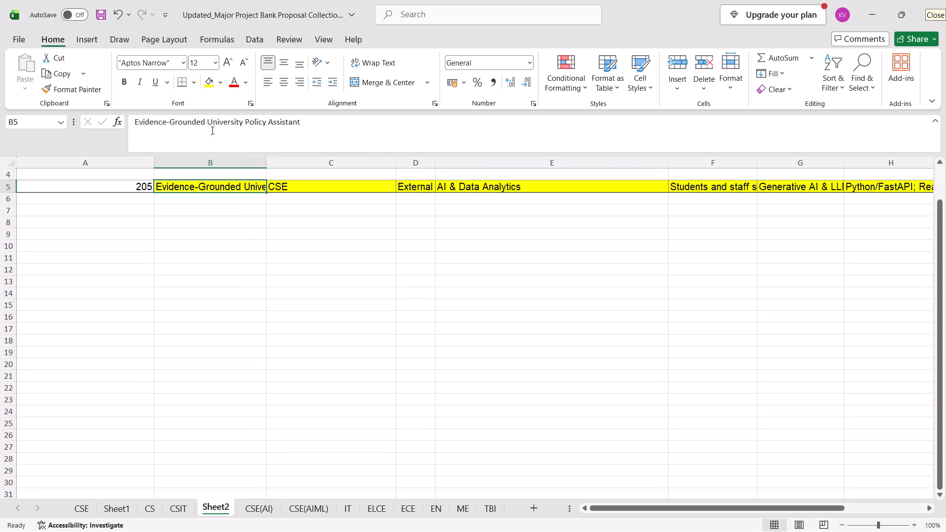
scroll(436, 190, "left", 1)
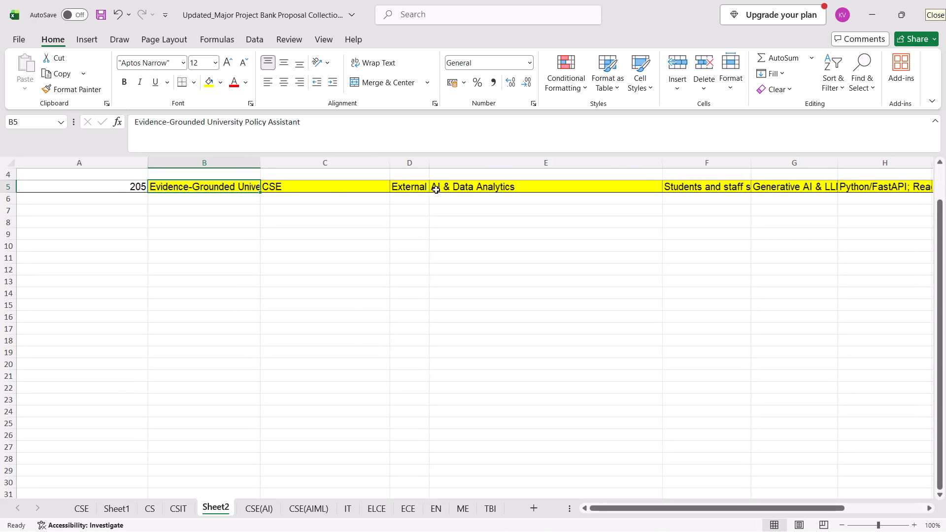
scroll(436, 190, "left", 2)
scroll(616, 191, "left", 1)
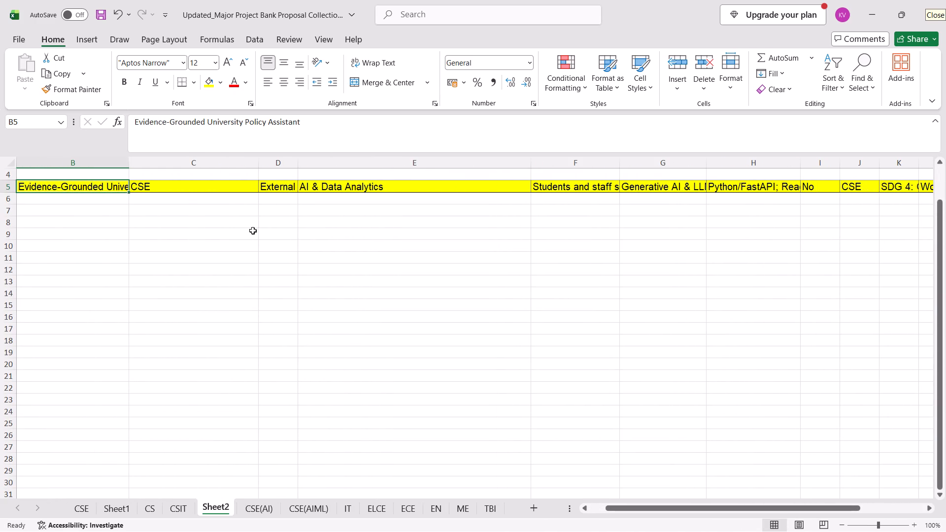
scroll(251, 215, "right", 2)
Reduce the height of row 1 on Sheet2 to about two-thirds so it ends just below the background text in column E.
scroll(230, 229, "up", 4)
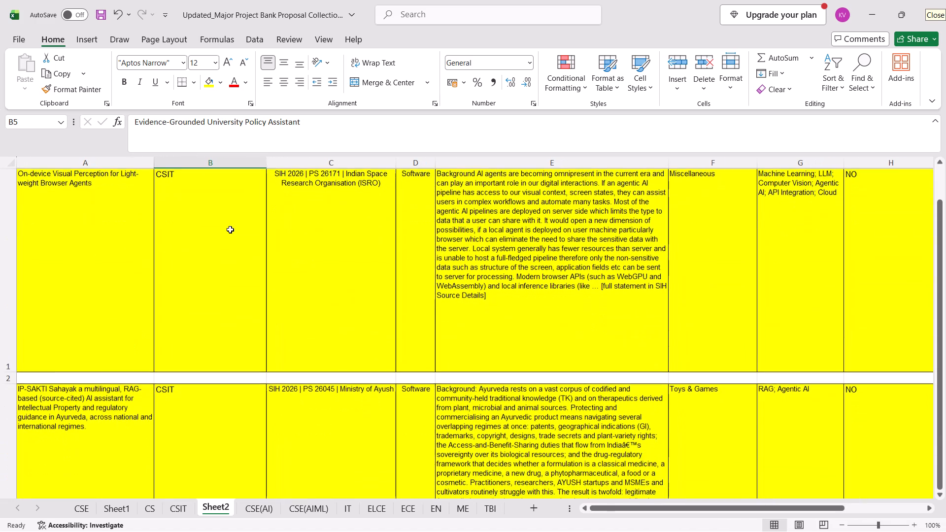
left_click(476, 222)
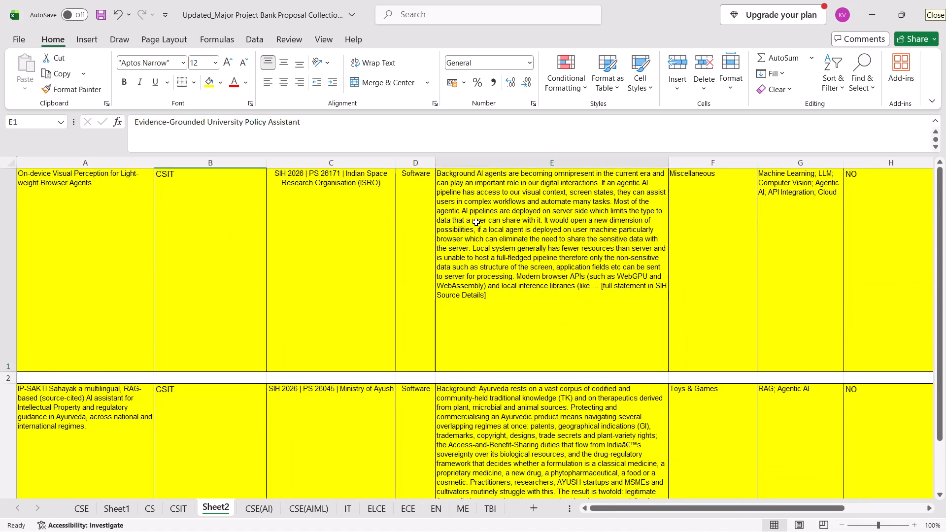
left_click_drag(11, 370, 11, 363)
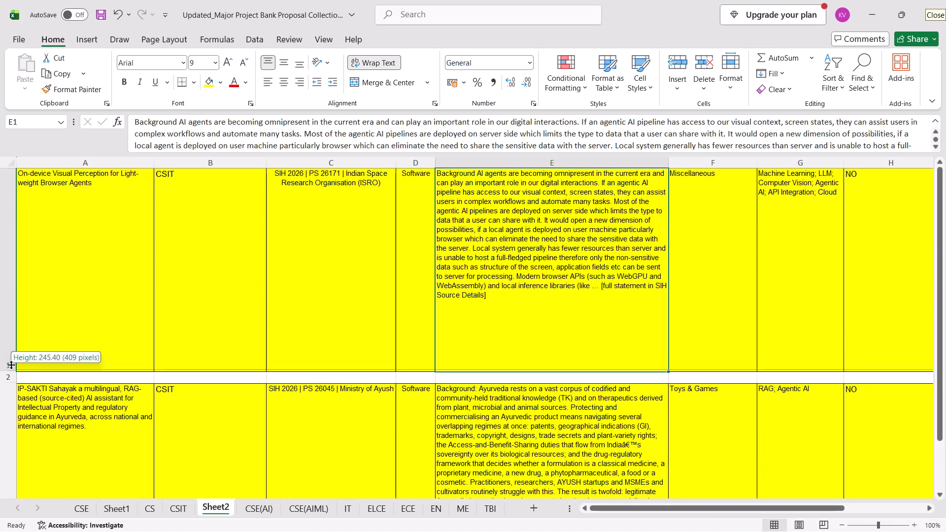
left_click_drag(11, 363, 17, 317)
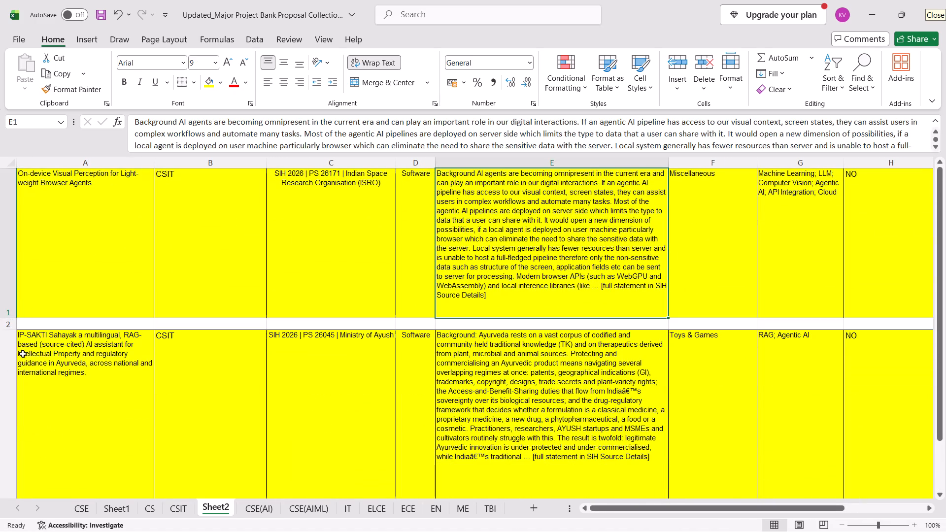
left_click_drag(14, 317, 13, 306)
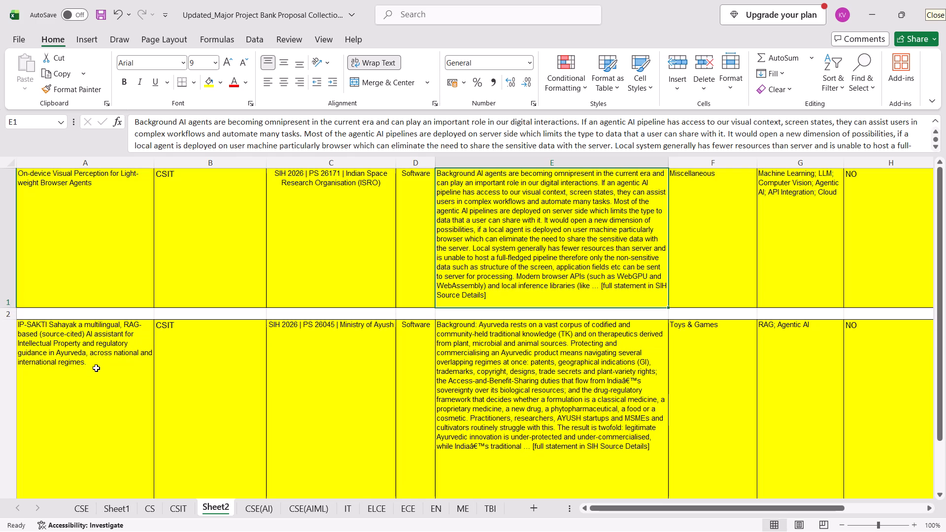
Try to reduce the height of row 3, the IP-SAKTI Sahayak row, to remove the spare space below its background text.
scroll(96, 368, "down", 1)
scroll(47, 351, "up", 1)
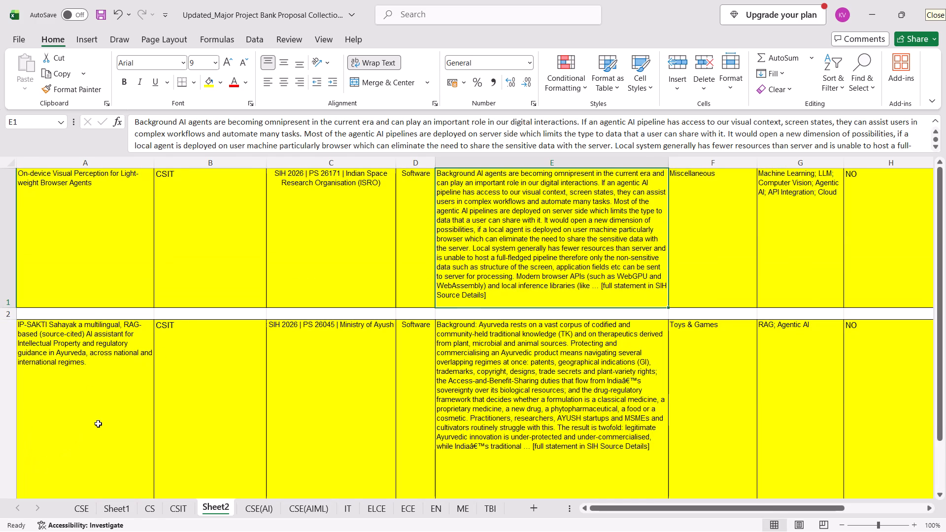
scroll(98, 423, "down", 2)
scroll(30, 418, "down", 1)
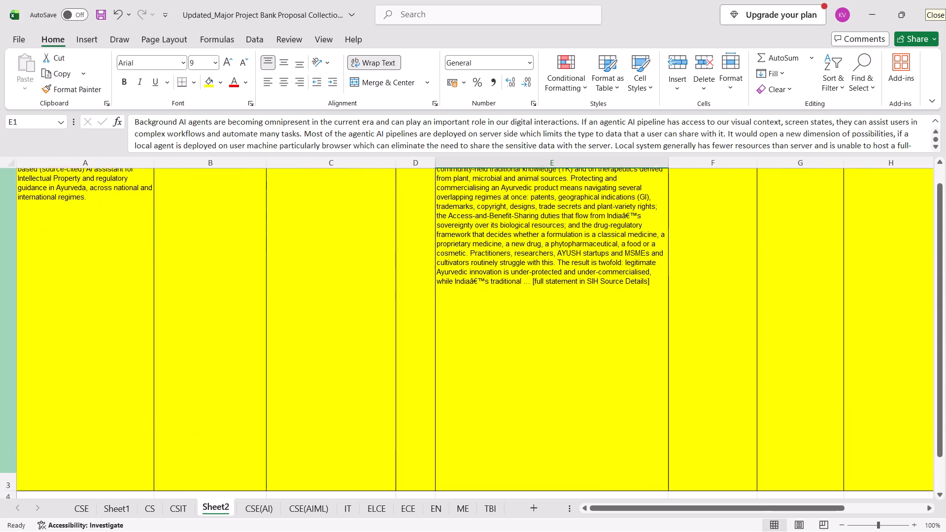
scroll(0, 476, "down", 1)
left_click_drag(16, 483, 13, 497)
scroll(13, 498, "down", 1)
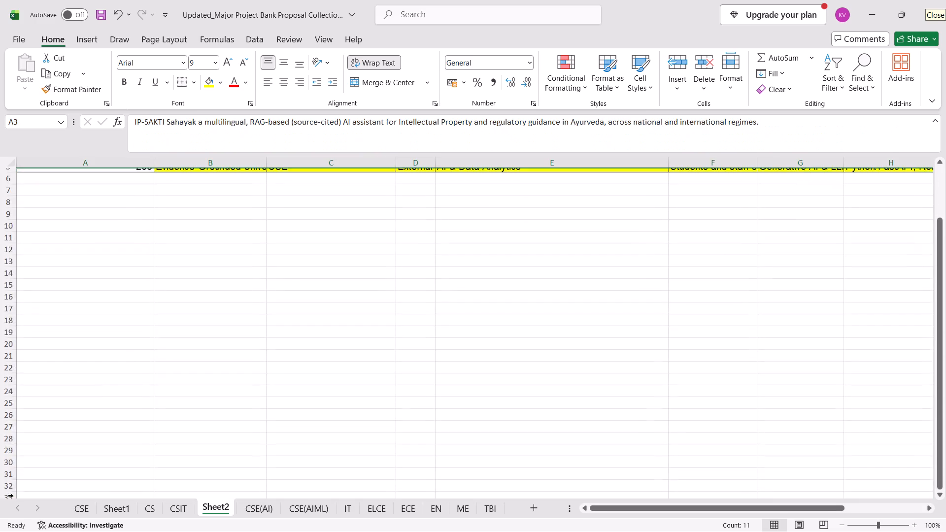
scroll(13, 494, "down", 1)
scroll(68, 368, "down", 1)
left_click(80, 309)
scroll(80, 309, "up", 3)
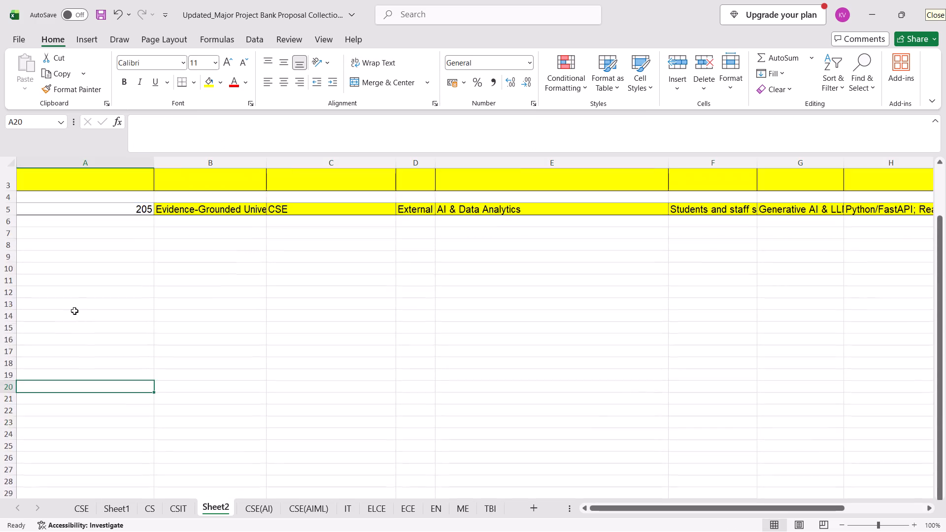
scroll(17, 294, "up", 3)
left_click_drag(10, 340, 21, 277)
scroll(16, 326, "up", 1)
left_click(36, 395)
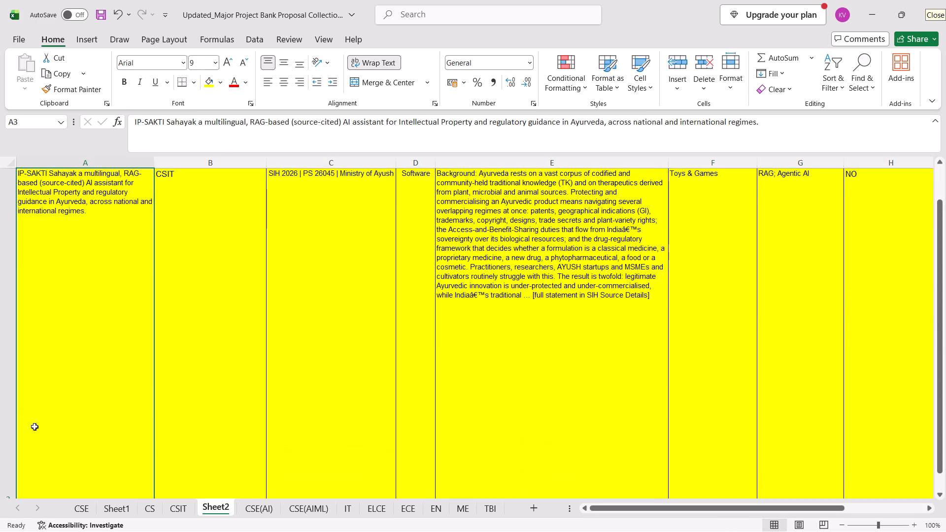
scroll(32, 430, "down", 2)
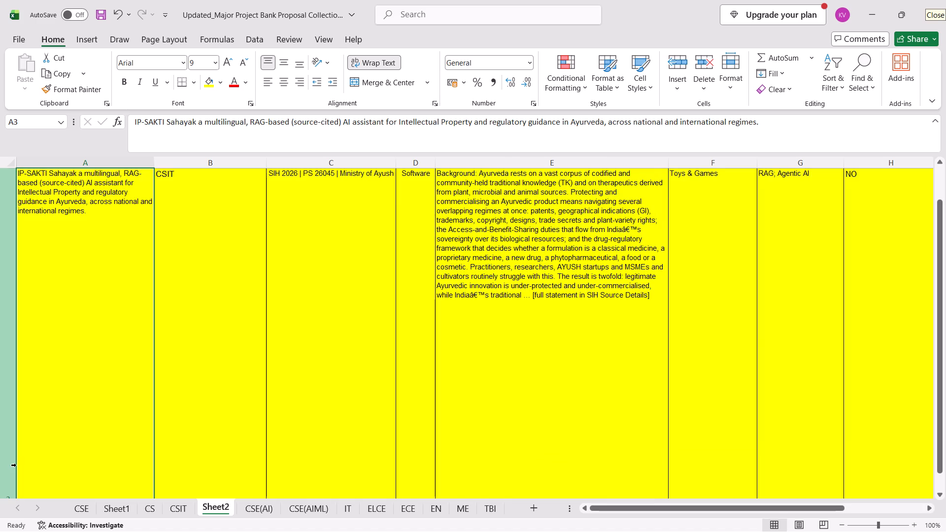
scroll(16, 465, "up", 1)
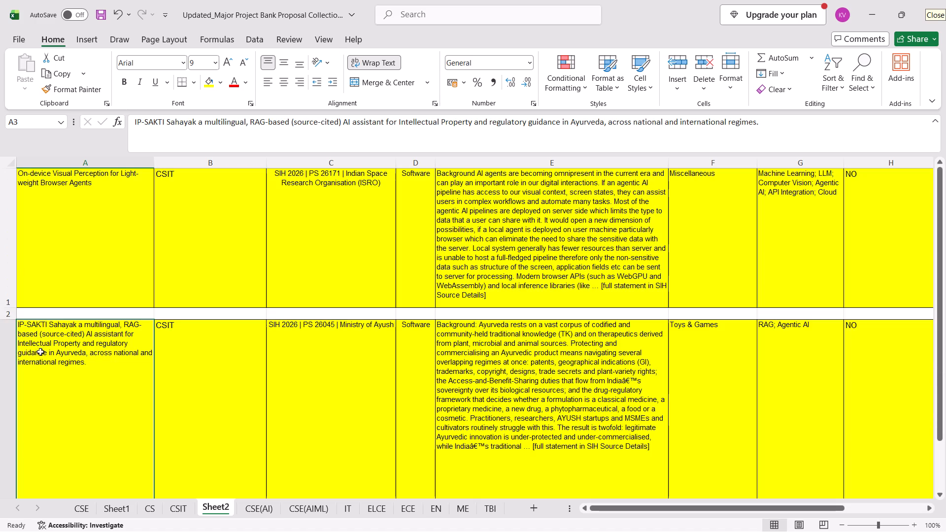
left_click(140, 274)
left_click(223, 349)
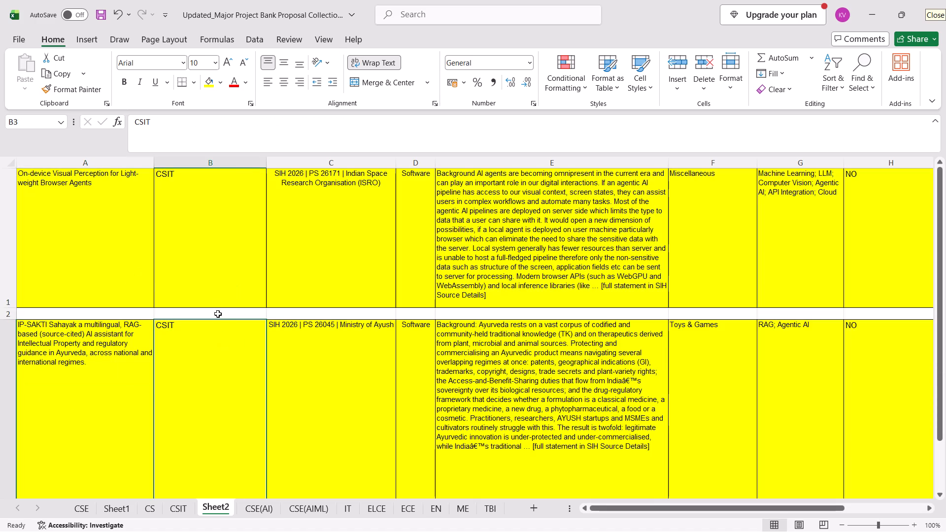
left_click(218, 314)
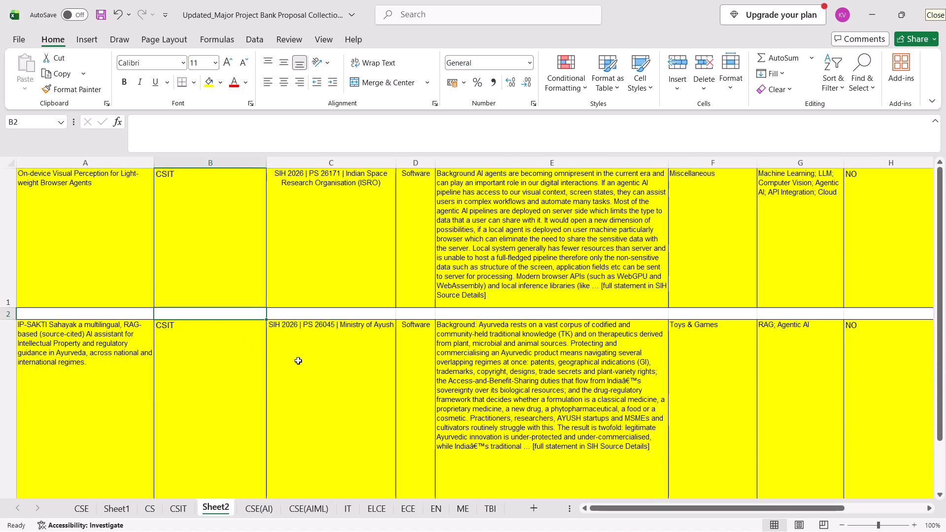
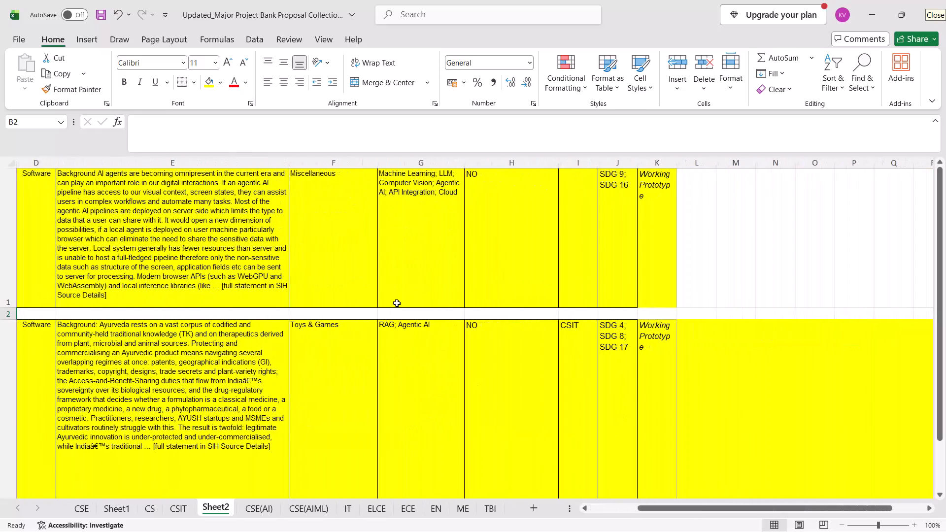
Widen column J on Sheet2 to about three times its width and column K even more, fitting SDG lists and Working Prototype on single lines.
left_click_drag(639, 160, 718, 165)
left_click(755, 164)
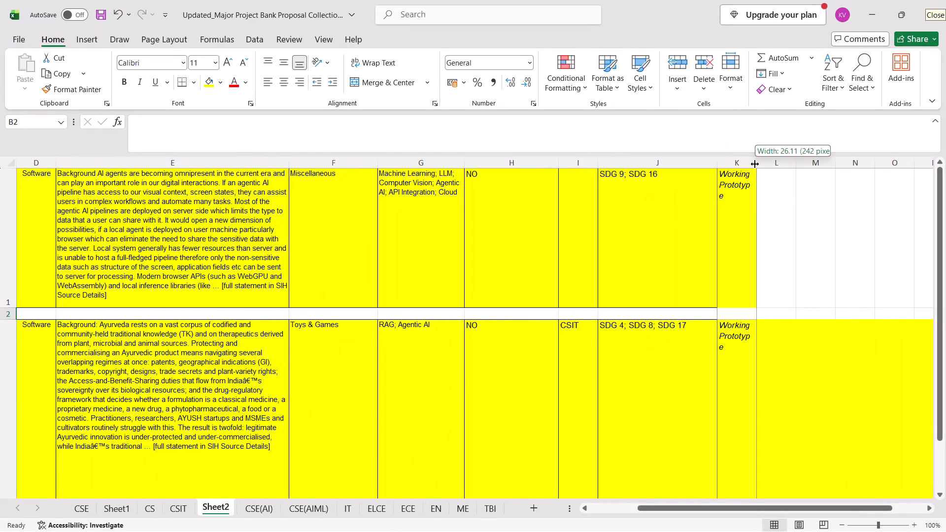
left_click_drag(755, 164, 818, 162)
left_click(677, 278)
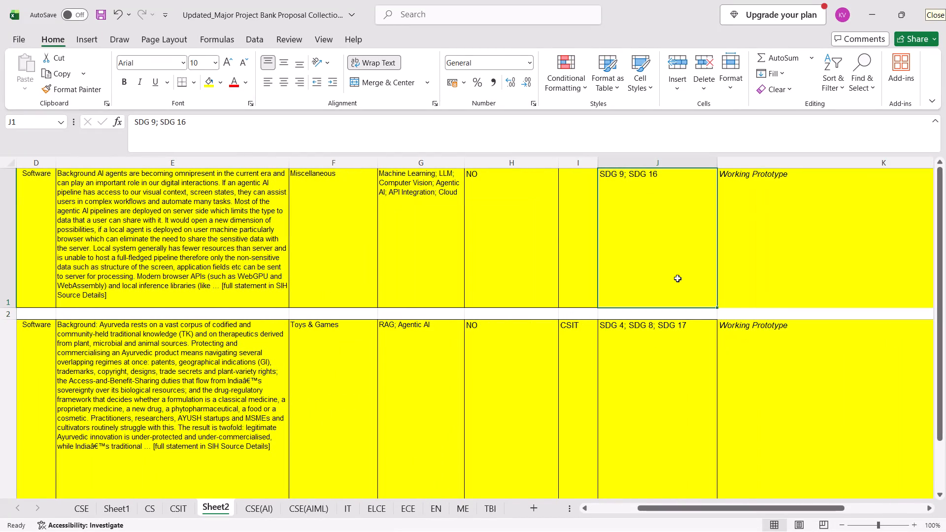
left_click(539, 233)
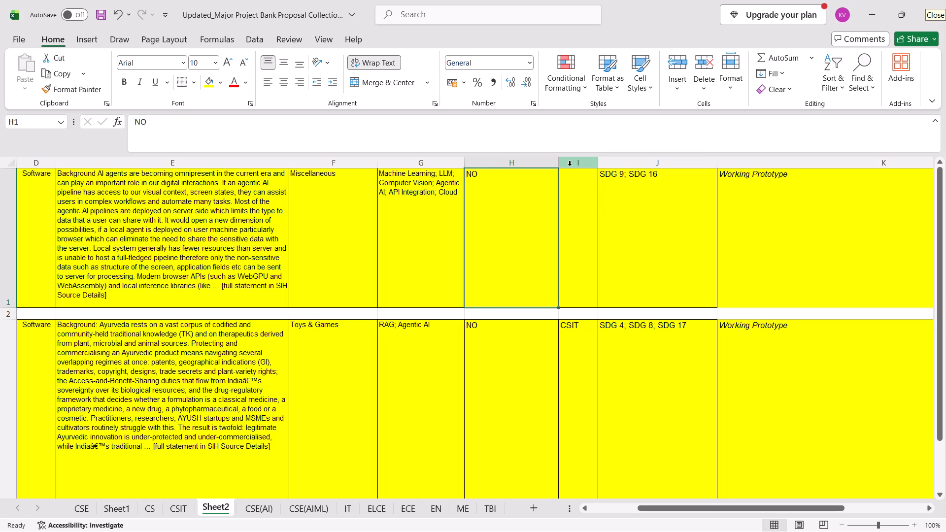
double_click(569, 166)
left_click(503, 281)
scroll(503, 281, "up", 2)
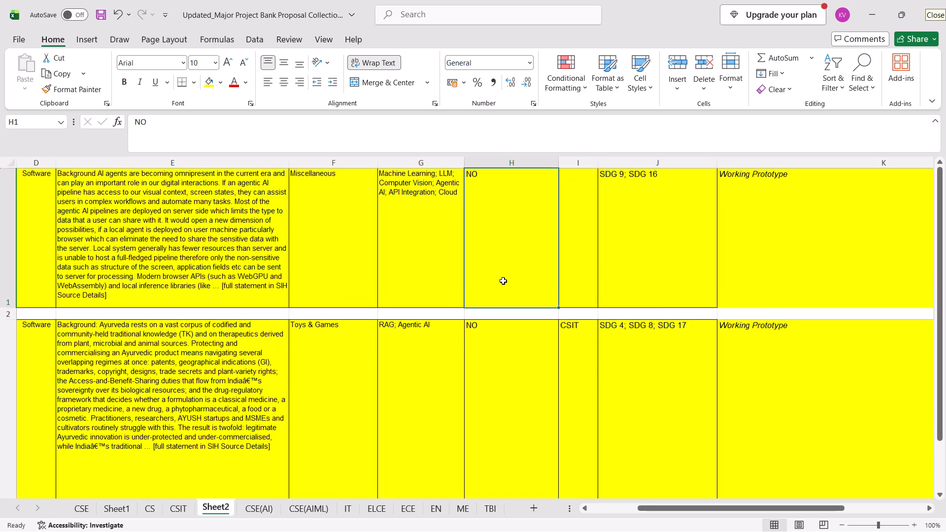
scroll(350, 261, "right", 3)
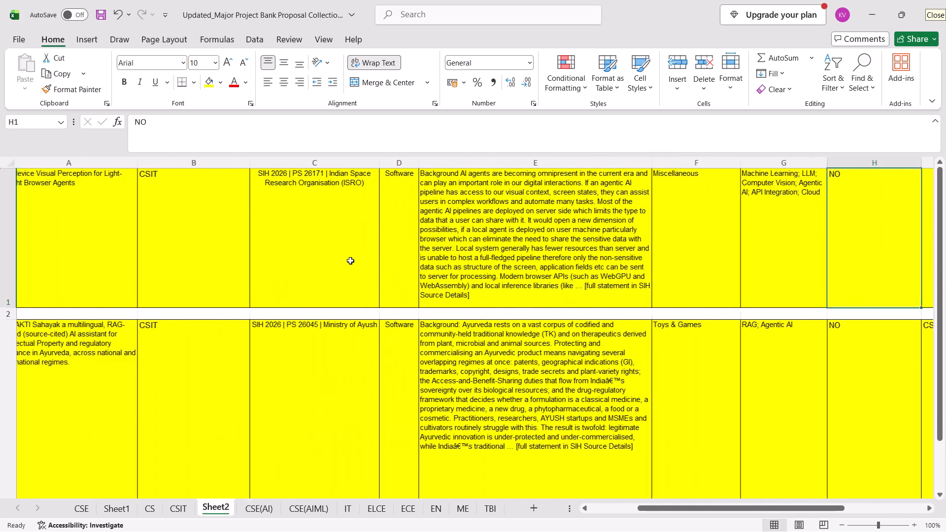
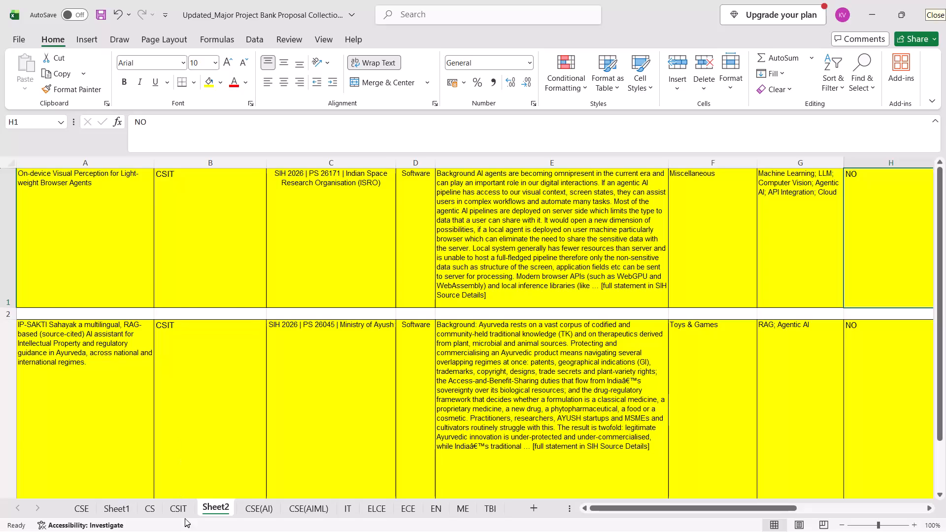
Return to the CSIT sheet and check the full title of the SatQuery AI project in row 83.
left_click(185, 514)
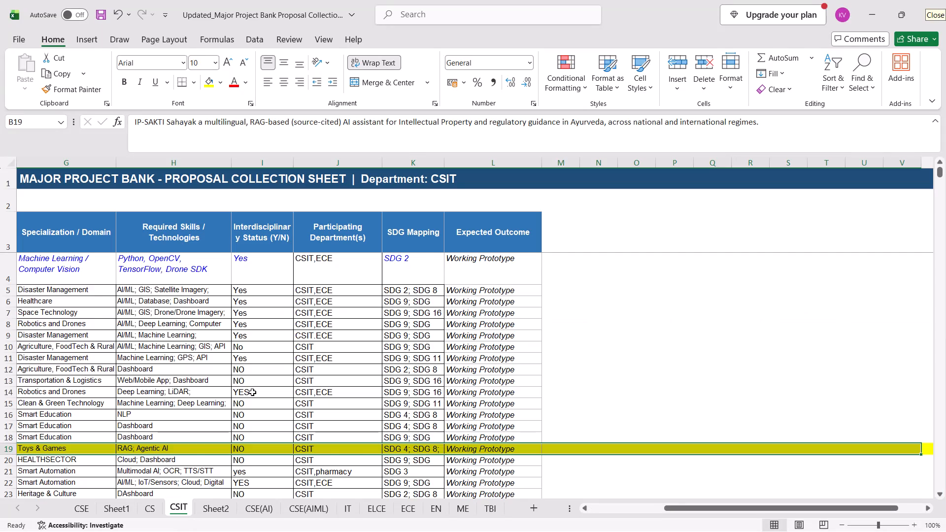
scroll(252, 392, "down", 5)
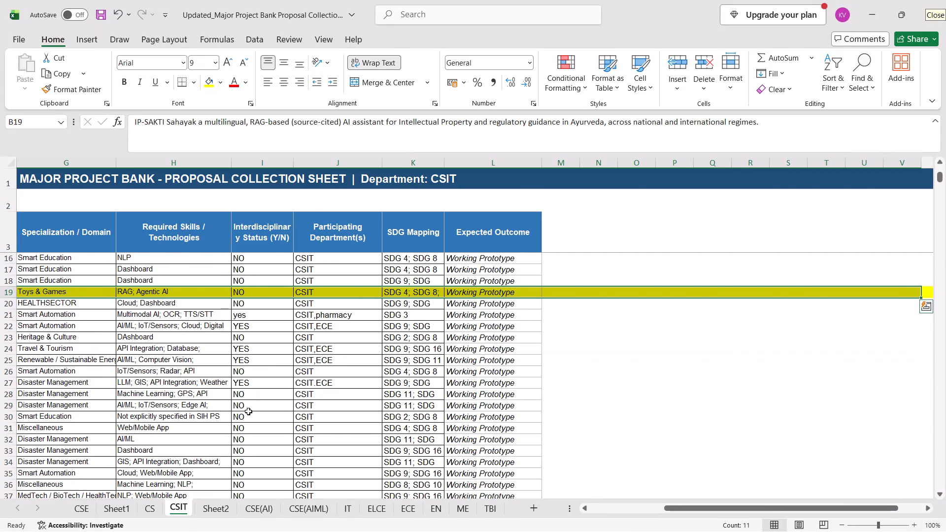
scroll(248, 411, "right", 7)
scroll(247, 411, "down", 14)
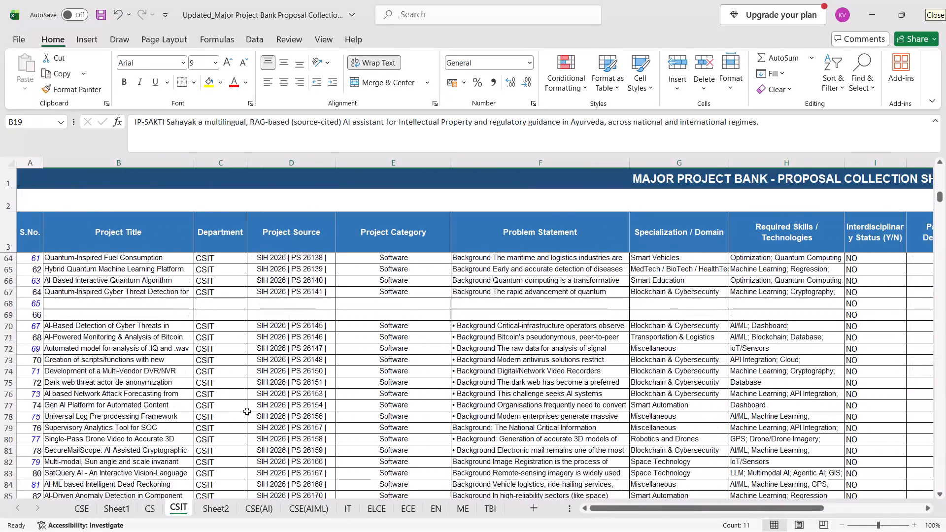
scroll(247, 411, "down", 4)
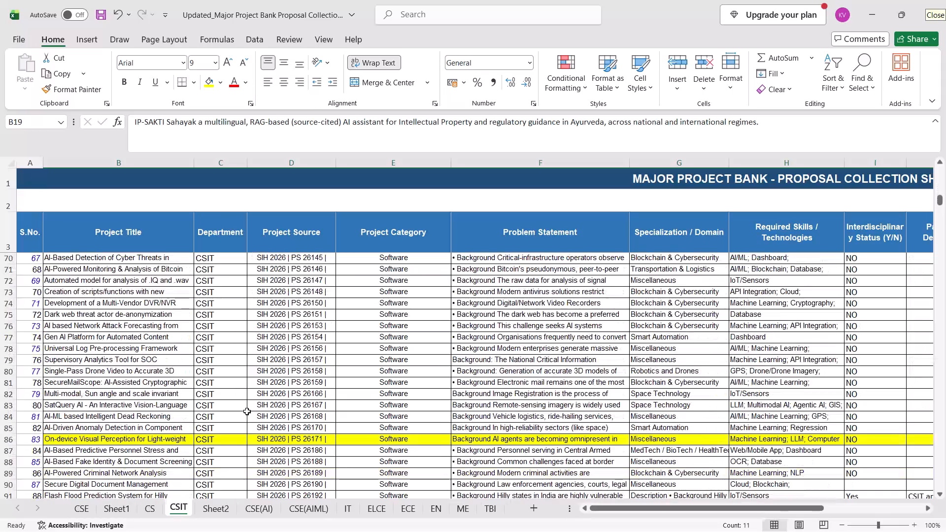
left_click(174, 403)
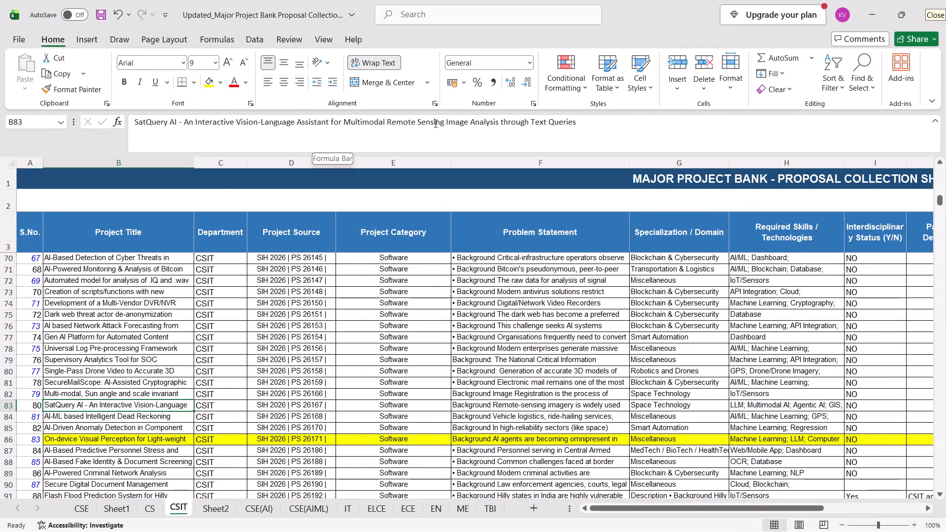
Browse the CSIT project titles down to row 120, reading the blockchain credential, disease prediction and green manufacturing titles in full.
scroll(236, 378, "down", 2)
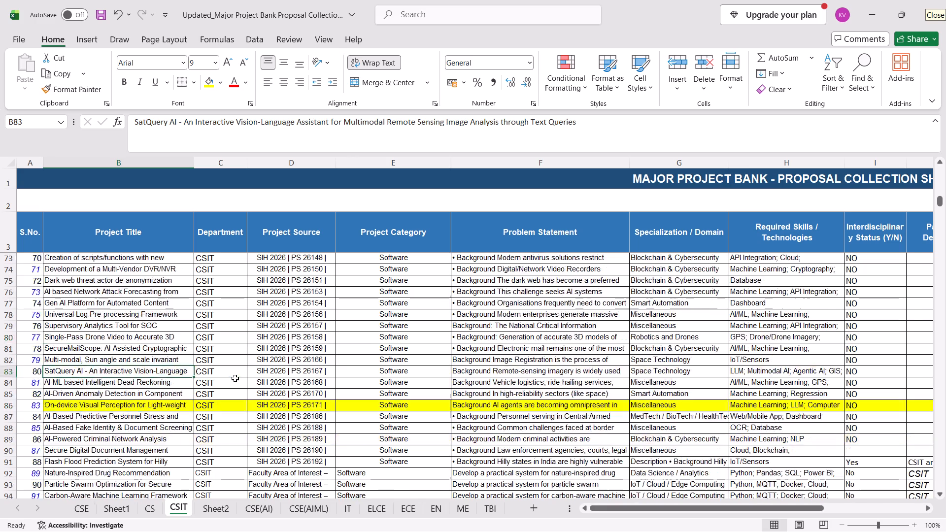
scroll(235, 378, "down", 1)
scroll(186, 366, "down", 3)
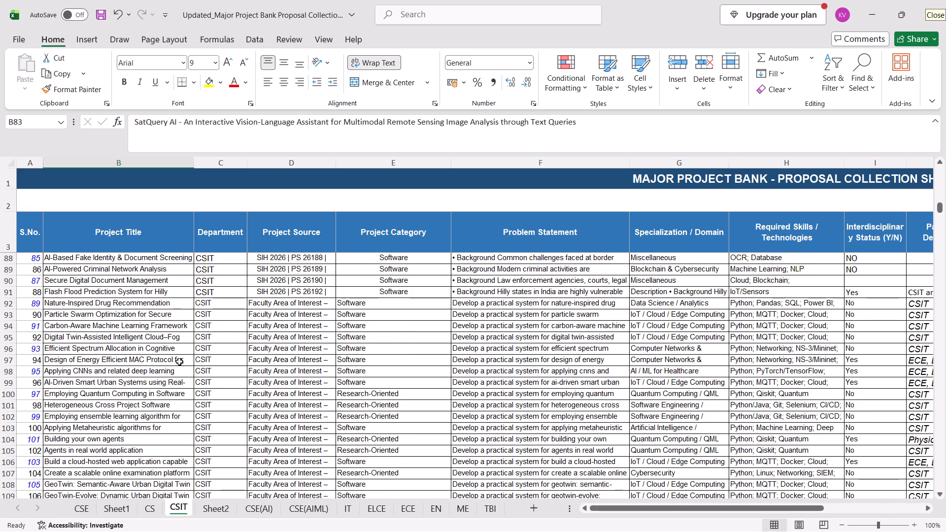
scroll(179, 362, "down", 2)
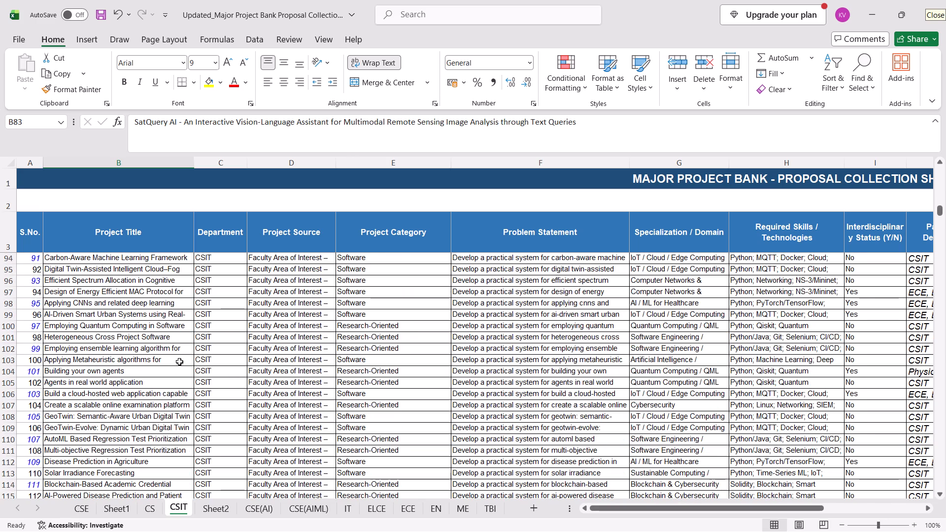
scroll(179, 362, "down", 2)
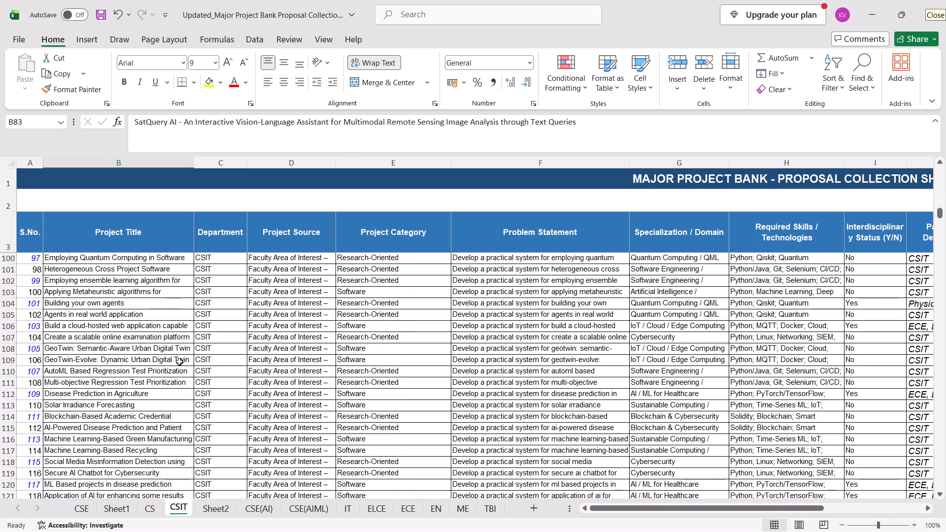
scroll(179, 362, "down", 2)
left_click(172, 348)
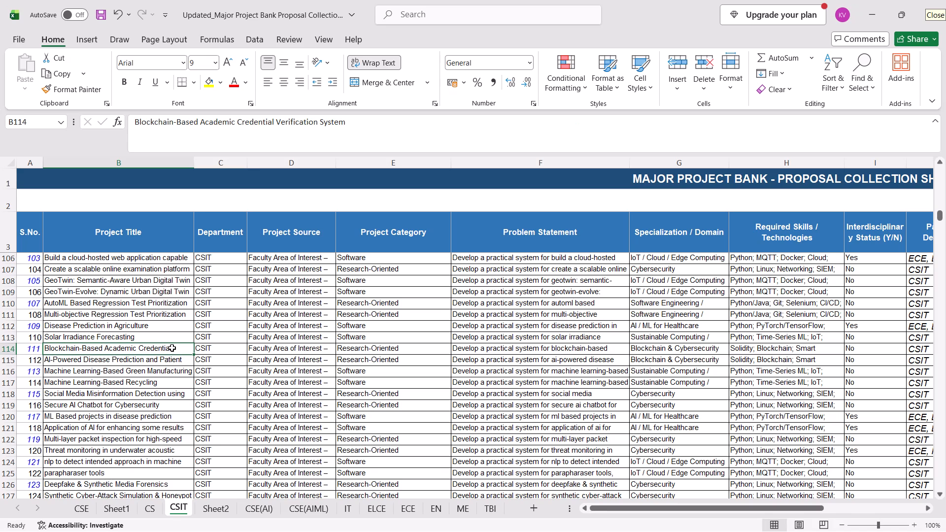
left_click_drag(366, 124, 141, 138)
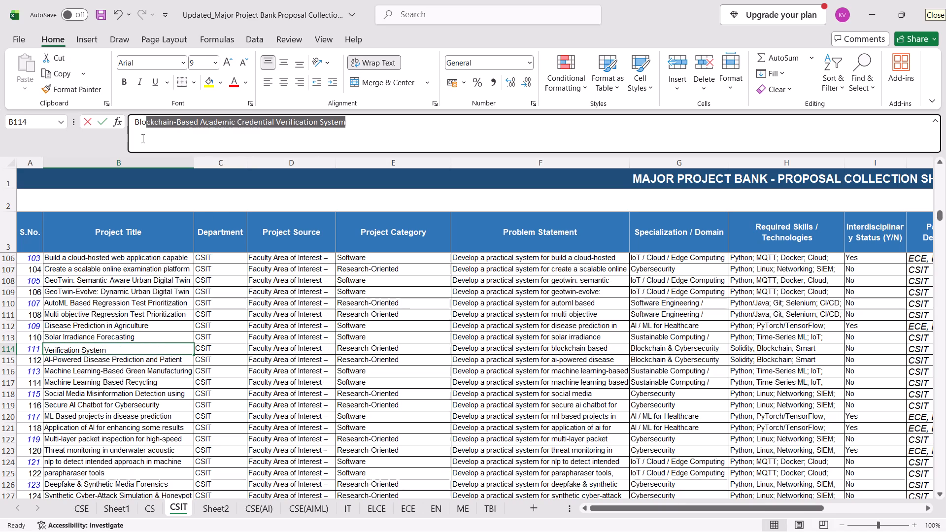
left_click_drag(141, 138, 135, 138)
left_click(92, 365)
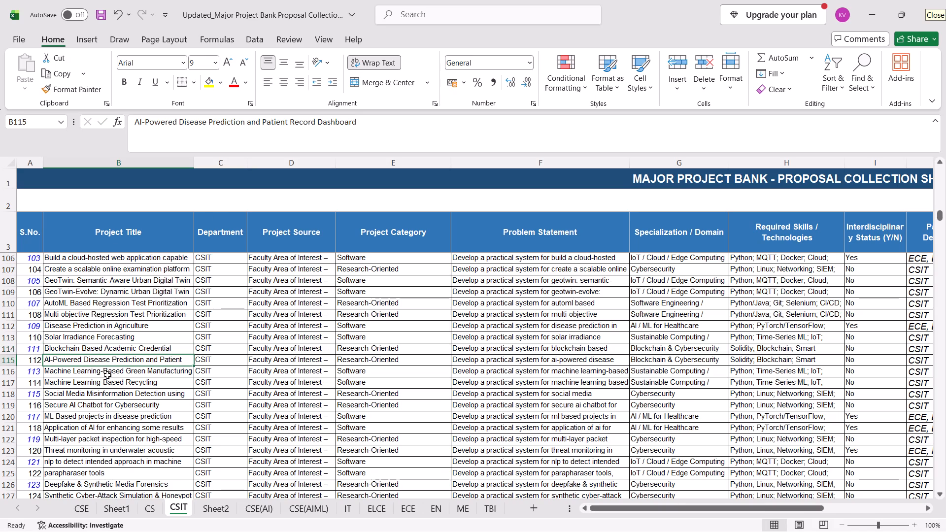
scroll(137, 365, "down", 1)
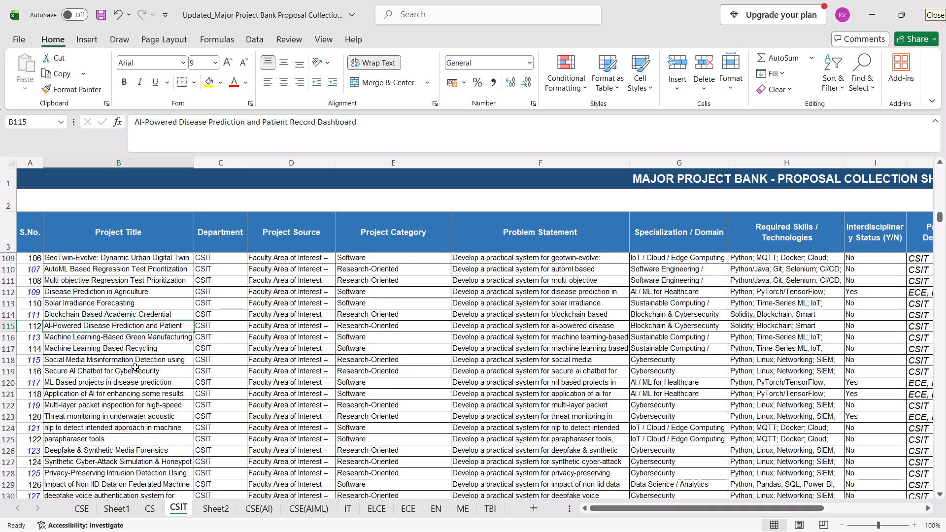
left_click(130, 343)
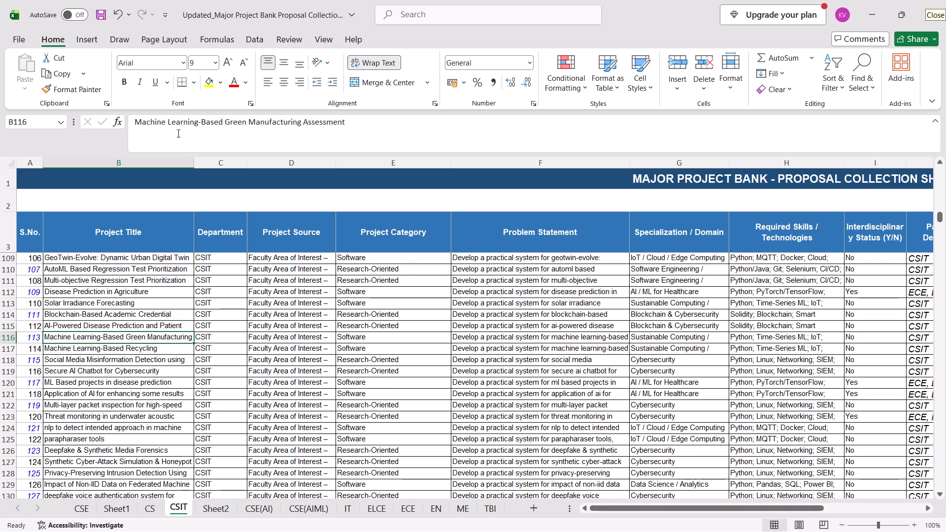
left_click_drag(132, 120, 350, 122)
left_click(121, 333)
left_click(112, 379)
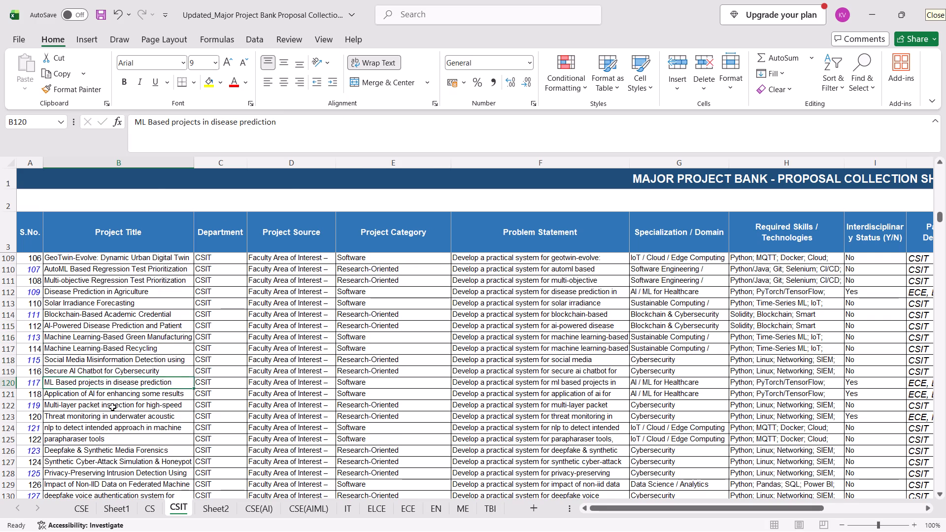
Examine the Project Source entries on the CSIT sheet for the projects between rows 122 and 156.
scroll(113, 418, "down", 4)
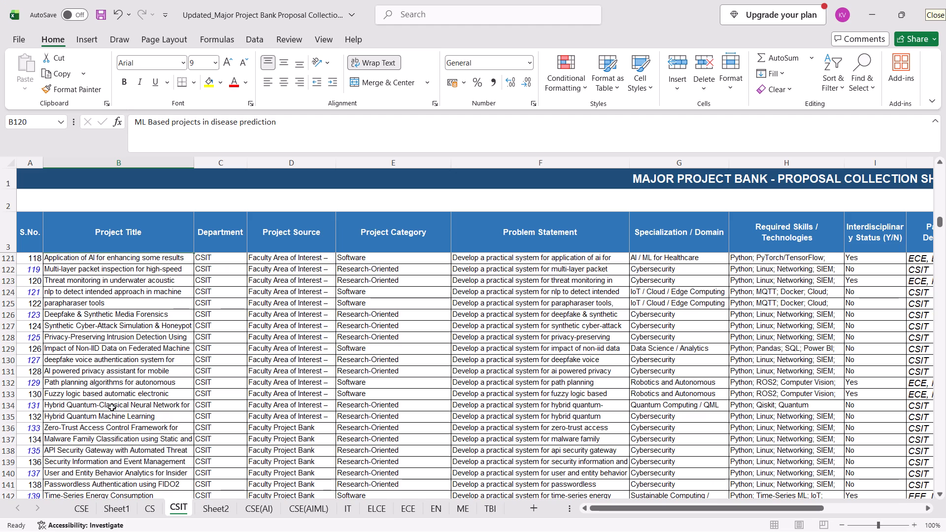
scroll(190, 400, "up", 1)
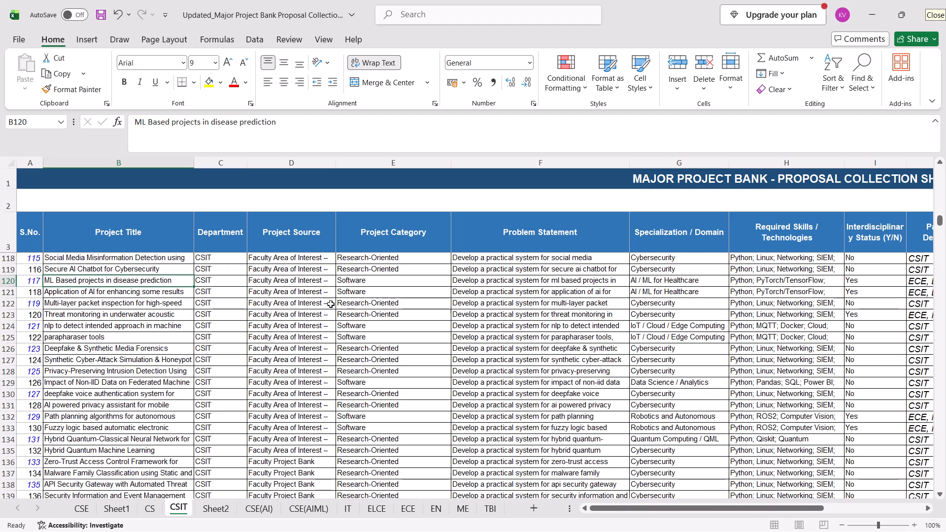
left_click(310, 301)
scroll(266, 400, "down", 1)
left_click(279, 417)
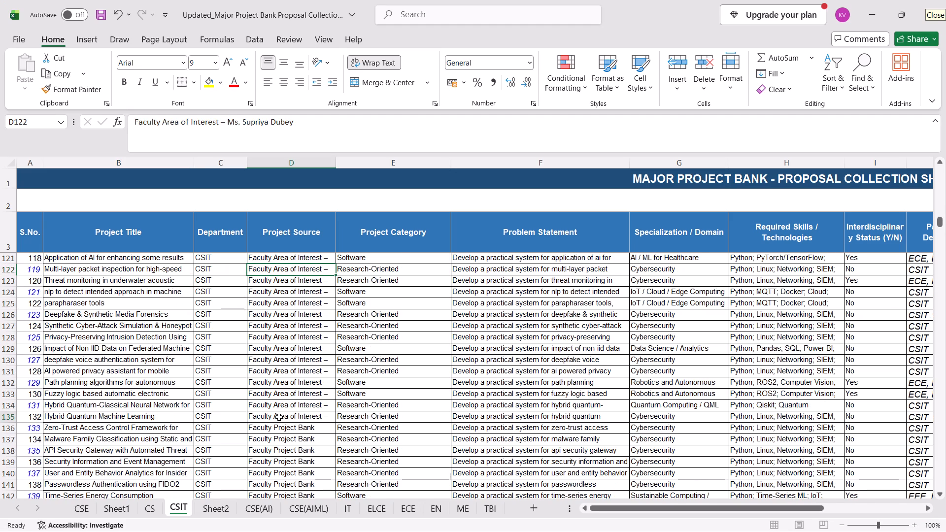
left_click(272, 432)
left_click(286, 382)
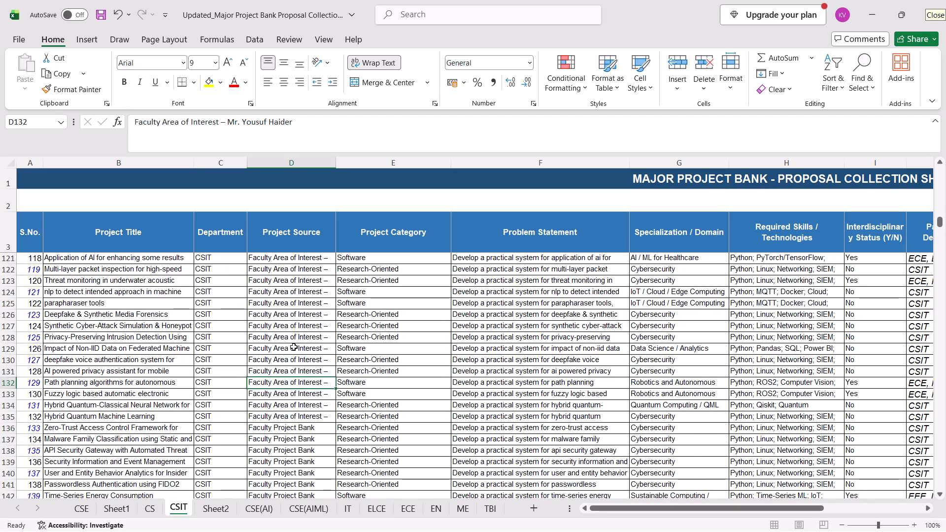
left_click(294, 347)
left_click_drag(297, 329, 290, 396)
left_click(291, 420)
scroll(302, 417, "down", 4)
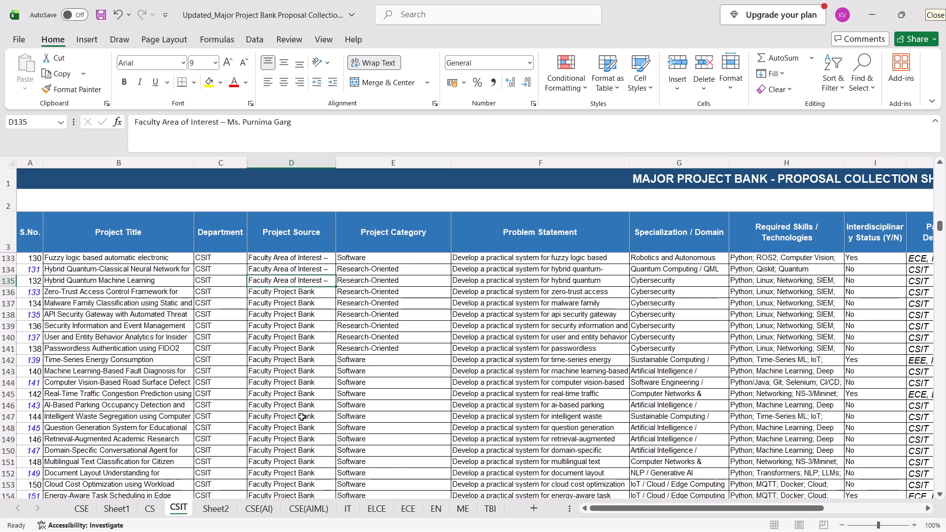
scroll(302, 416, "down", 2)
left_click_drag(286, 300, 293, 454)
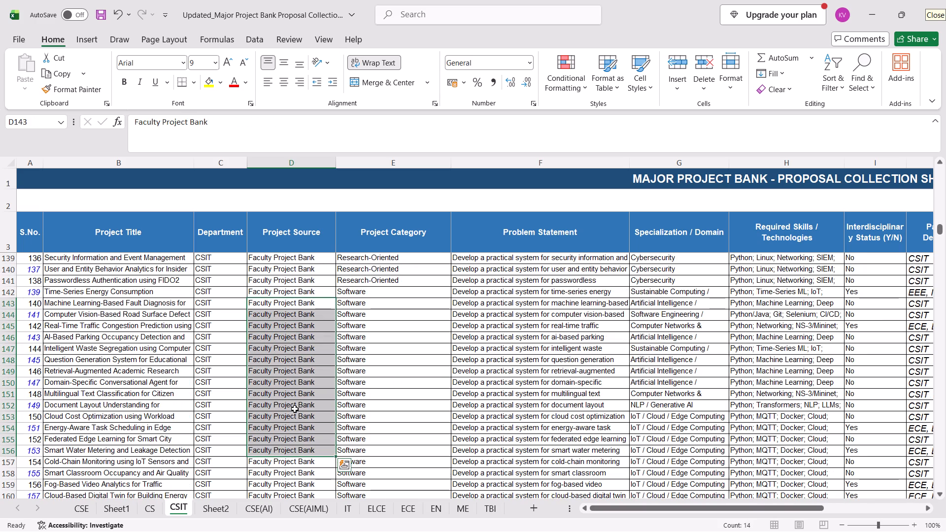
left_click(295, 409)
left_click(305, 375)
left_click(311, 351)
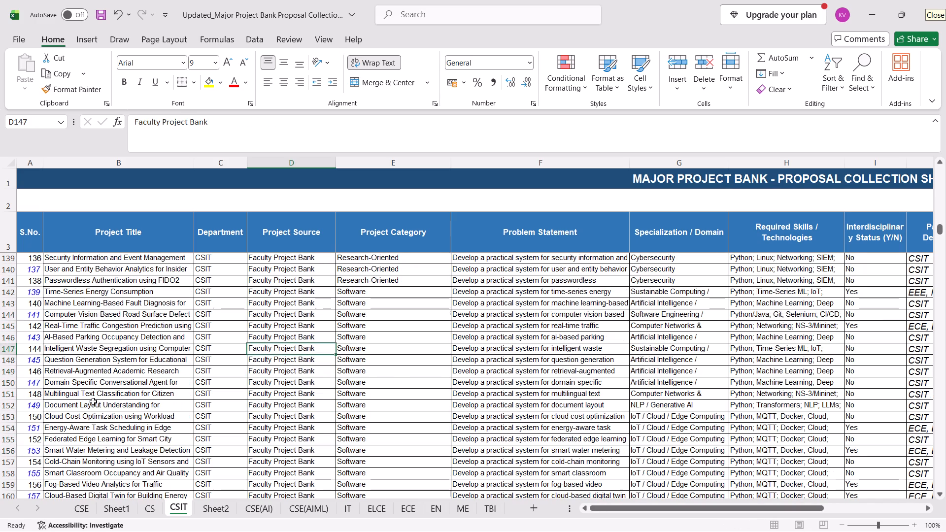
Browse the Faculty Project Bank titles on the CSIT sheet, checking the question generation and chest X-ray project titles in full.
left_click(117, 359)
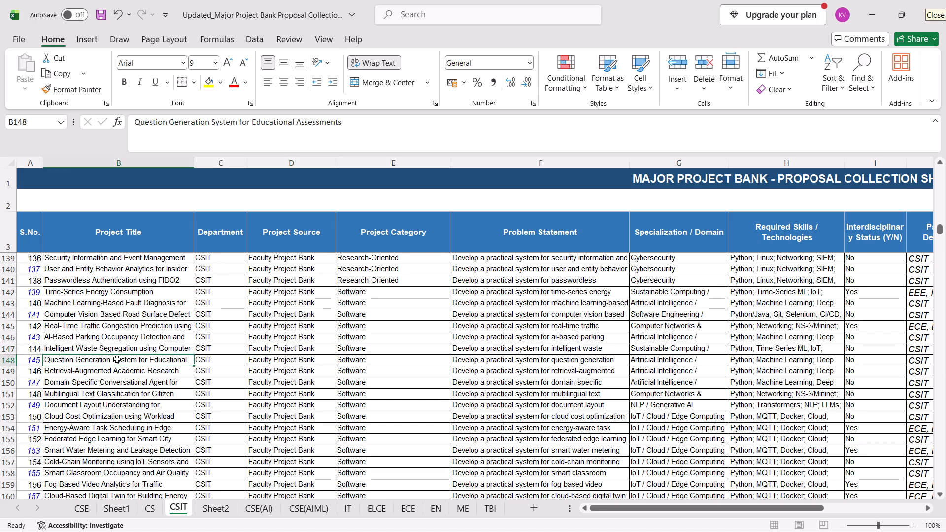
scroll(137, 380, "down", 6)
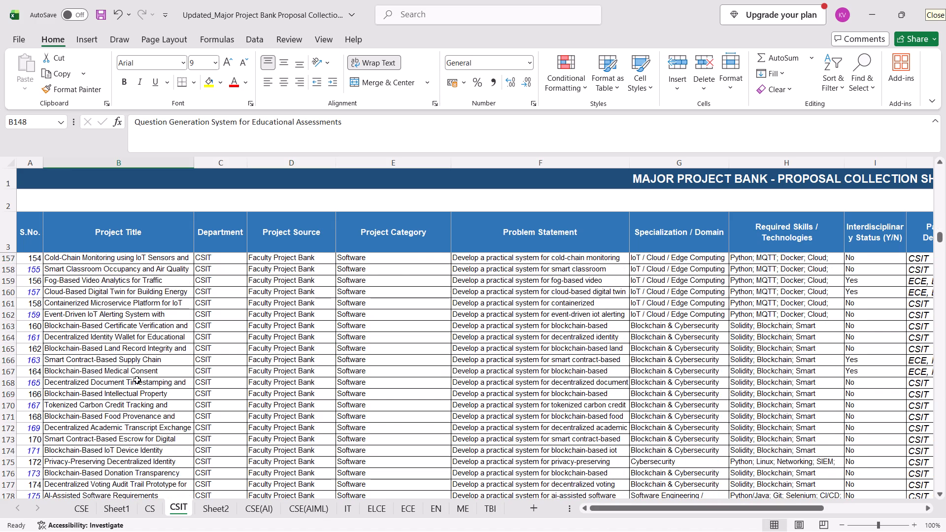
scroll(137, 380, "down", 5)
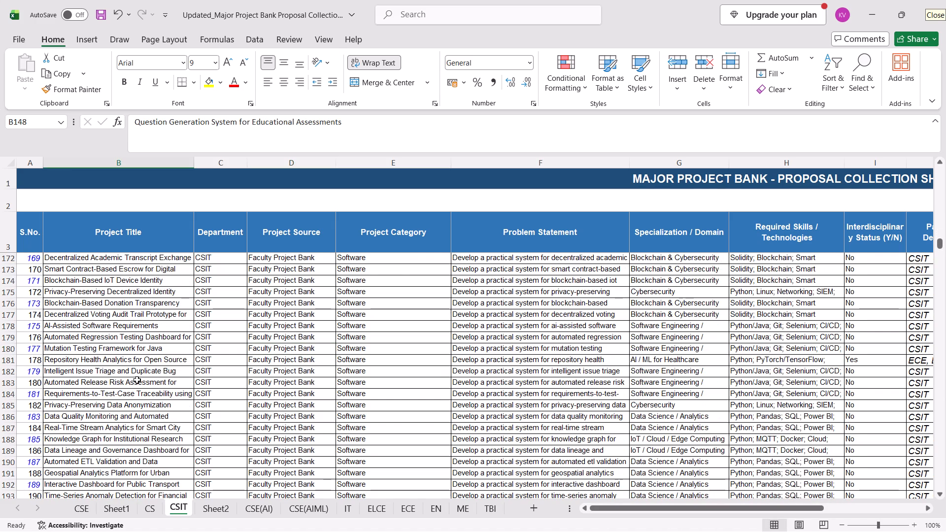
scroll(137, 380, "down", 1)
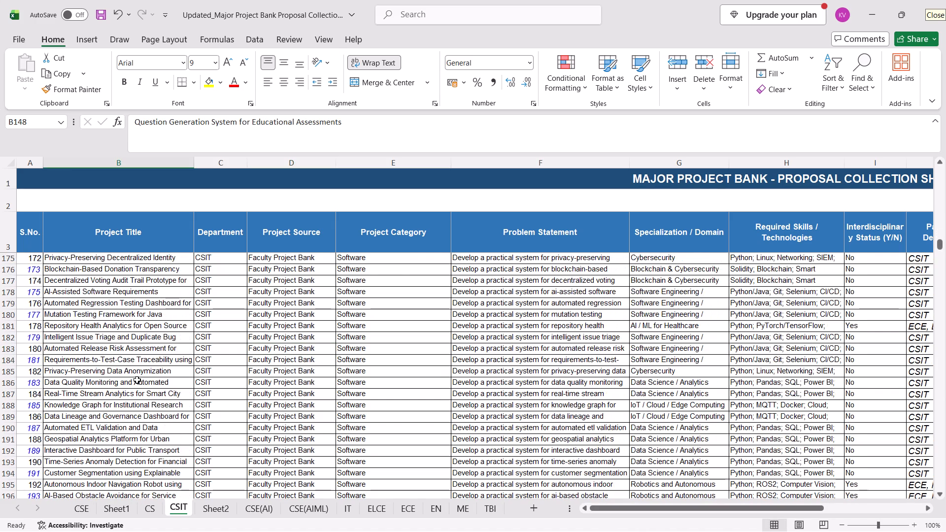
scroll(137, 380, "down", 8)
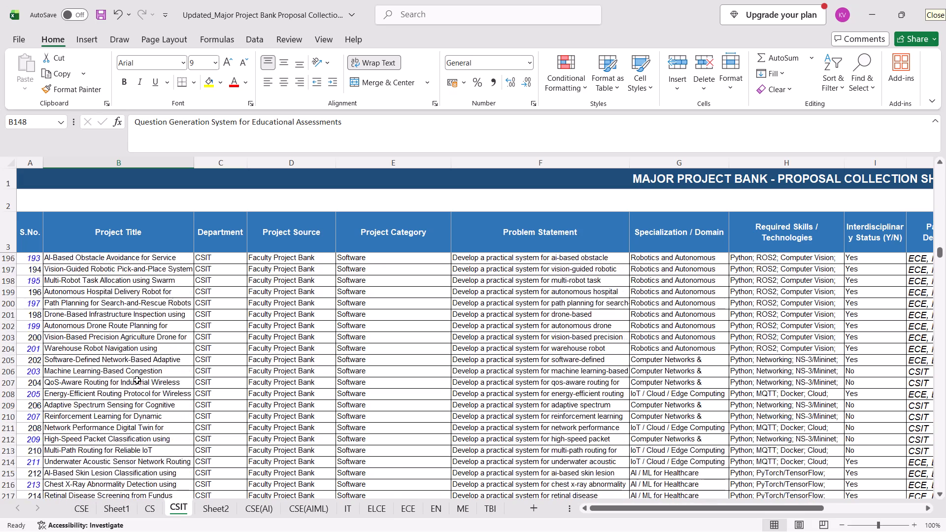
scroll(137, 380, "down", 3)
left_click(92, 349)
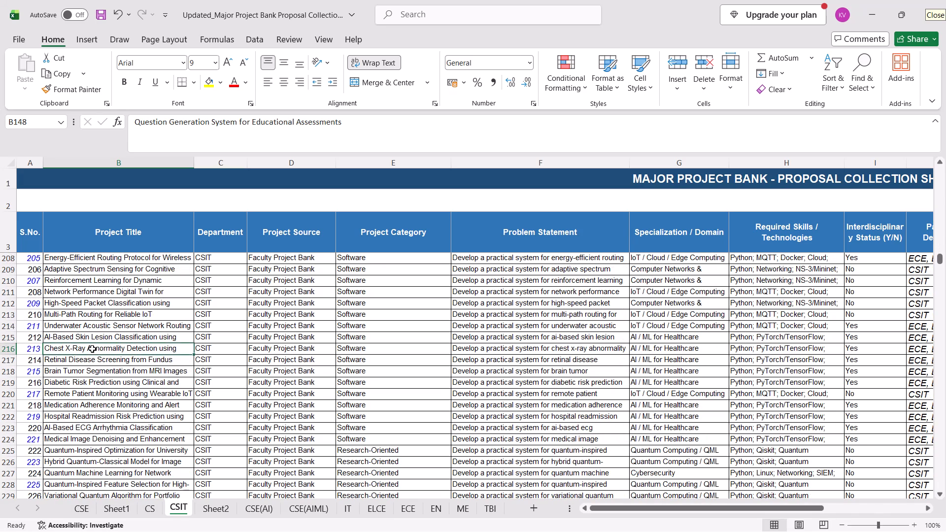
scroll(104, 442, "down", 2)
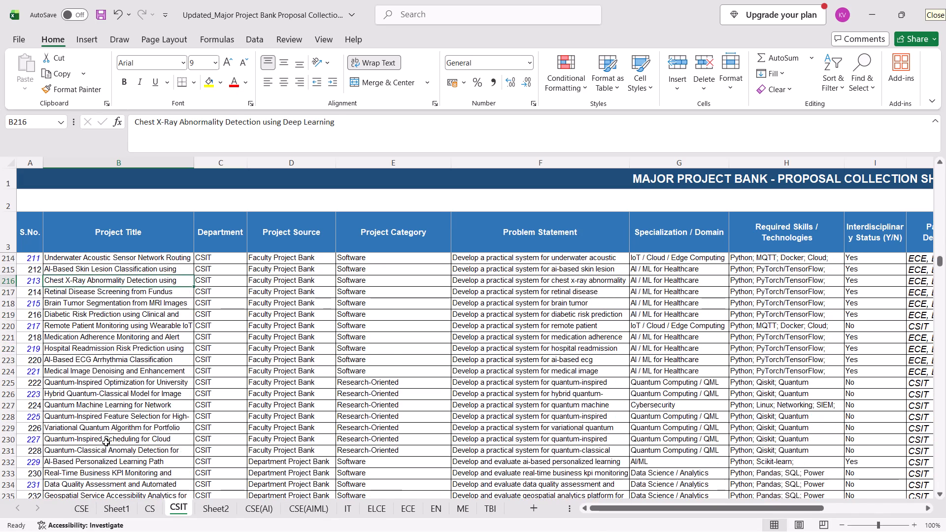
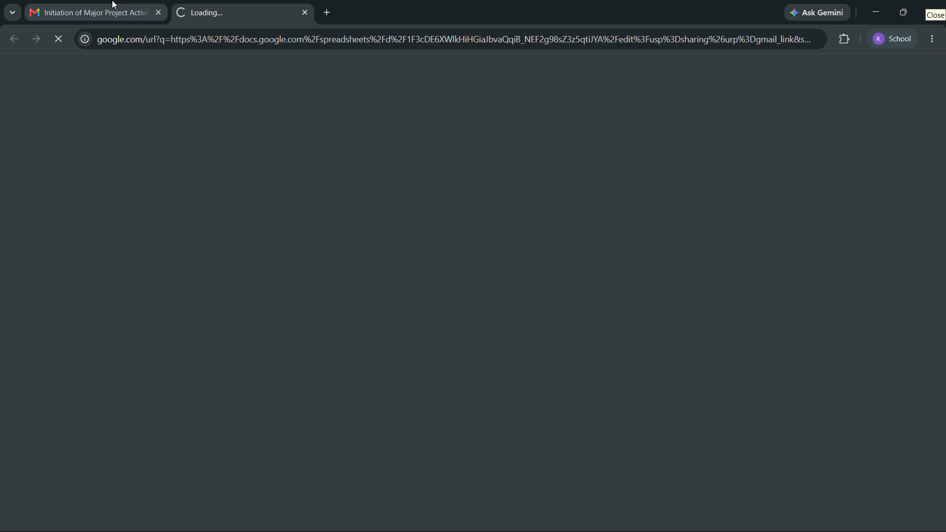
Return to the major project initiation email and open the linked Project and Supervisor Allocation form.
left_click(112, 0)
left_click(832, 356)
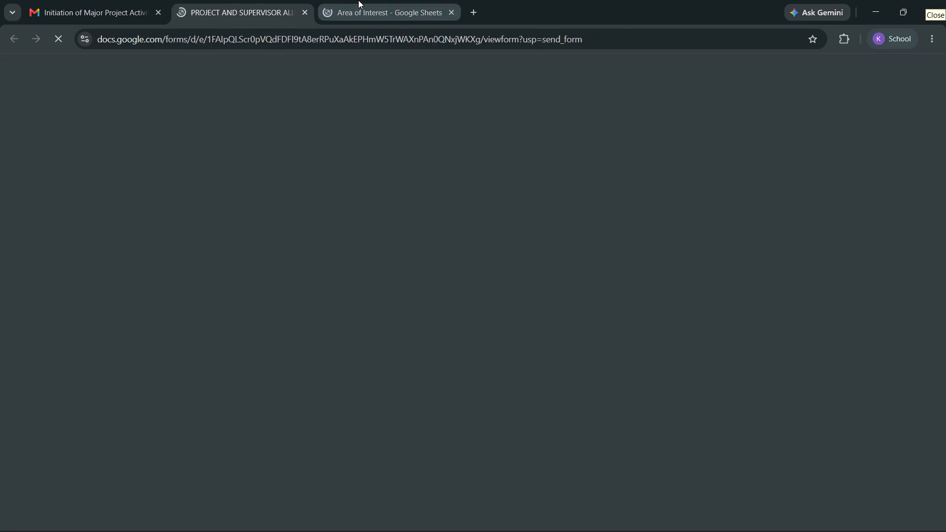
Fill the form's required Email field with the saved email address and continue to the Project Details page.
left_click(314, 278)
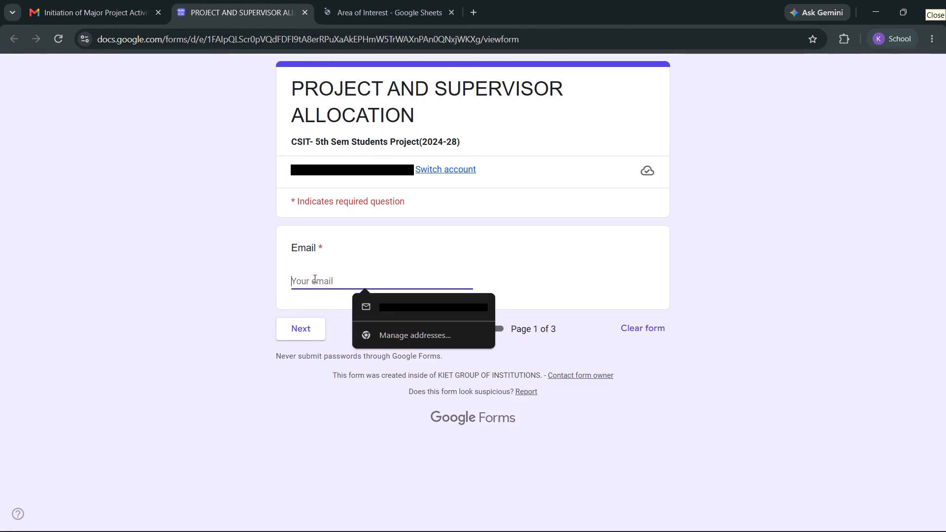
left_click(374, 315)
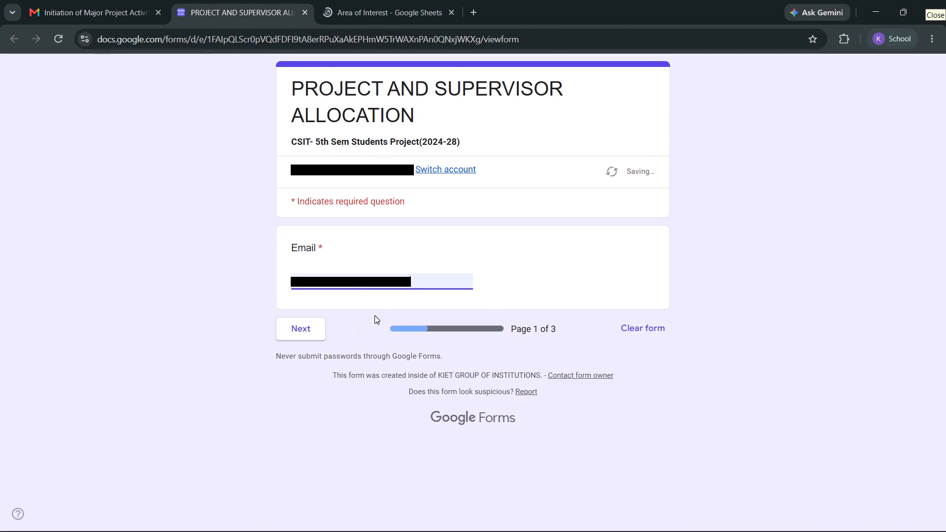
left_click(304, 323)
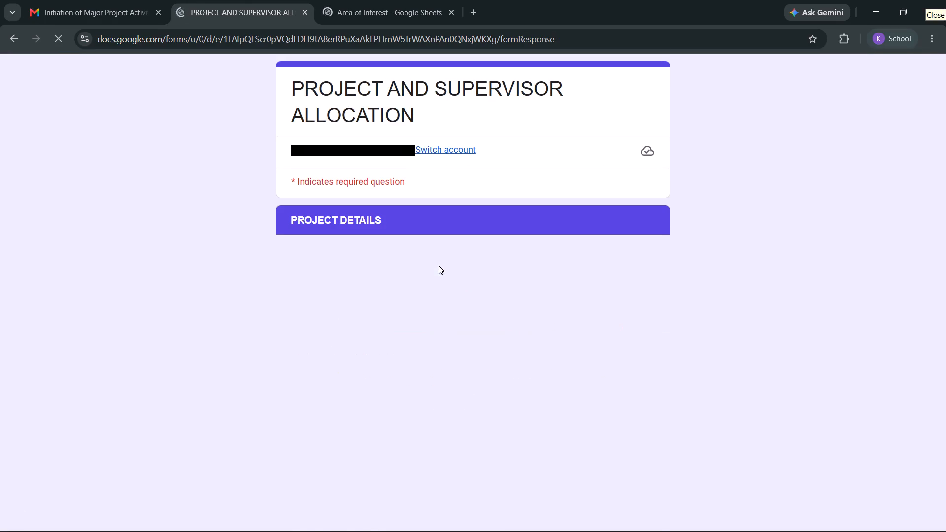
Enter the roll number of member 1 in the Project and Supervisor Allocation form.
scroll(376, 295, "down", 2)
left_click(337, 327)
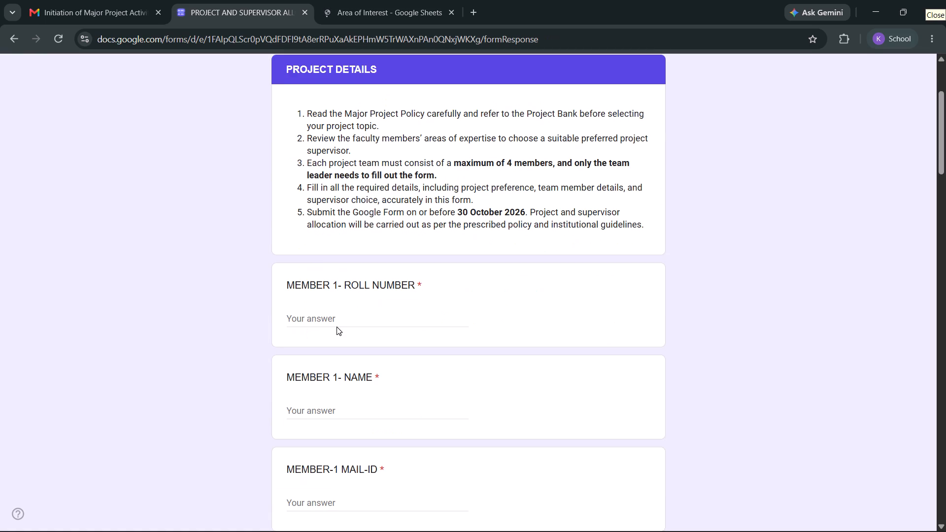
left_click(335, 318)
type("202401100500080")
Enter the name of member 1 in the project details section of the allocation form.
scroll(335, 318, "down", 1)
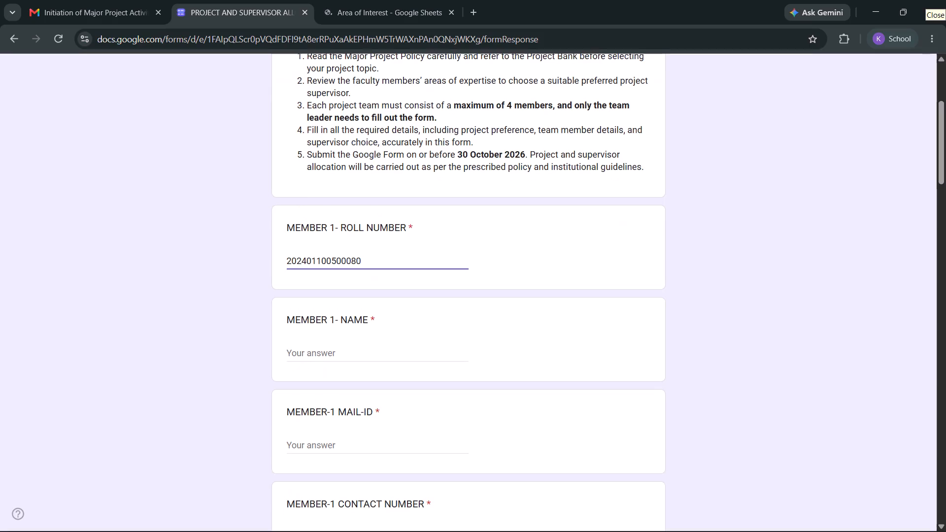
key("BackSpace")
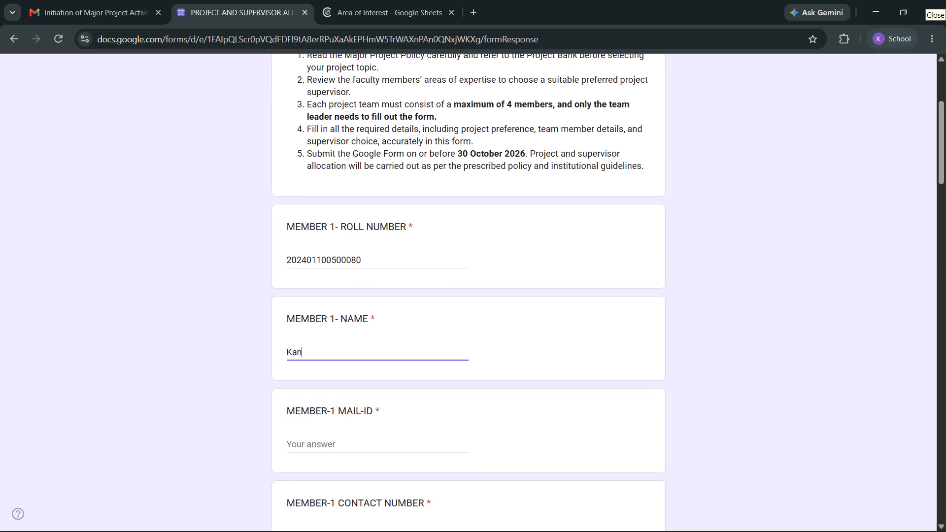
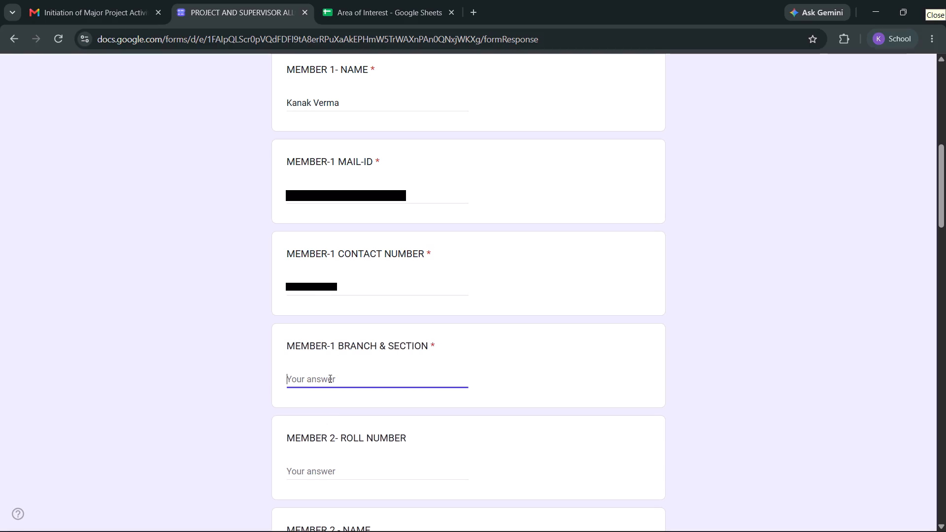
Enter CSIT B as the branch and section of member 1 in the allocation form.
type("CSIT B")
Enter the roll number of member 2 in the Project and Supervisor Allocation form.
scroll(329, 378, "down", 2)
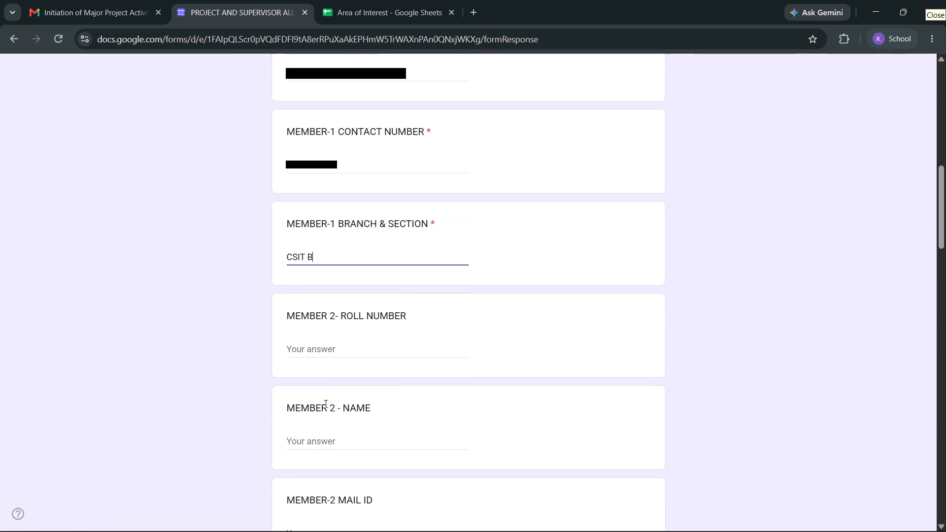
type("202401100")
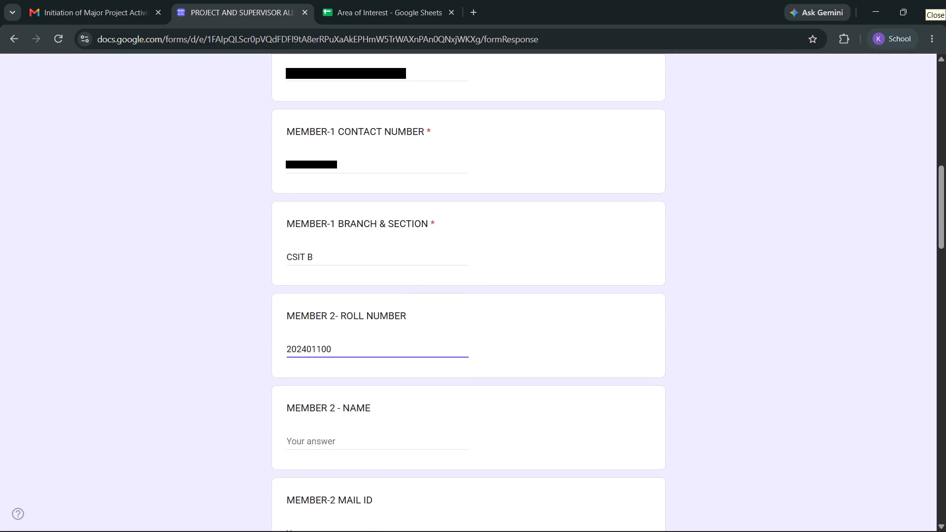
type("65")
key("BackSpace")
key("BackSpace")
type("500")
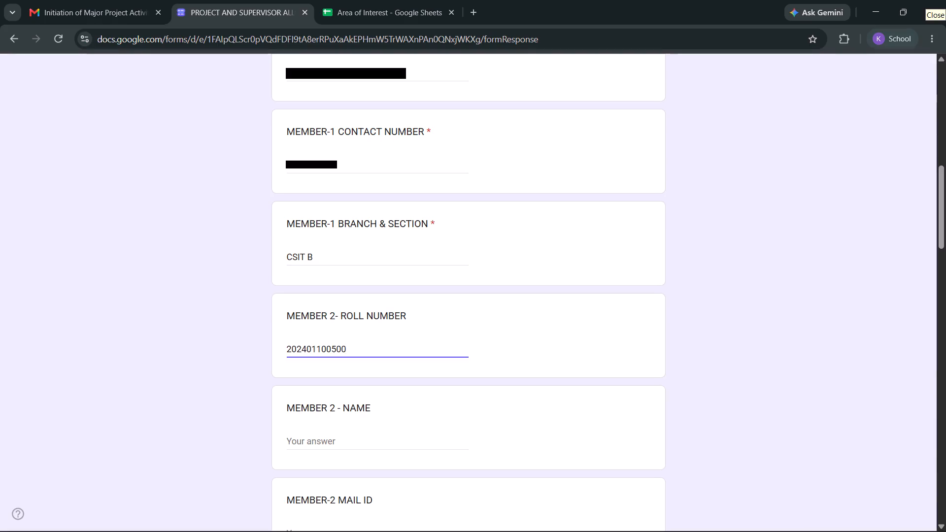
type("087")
Enter the full name of member 2 in the Project and Supervisor Allocation form.
scroll(327, 350, "down", 2)
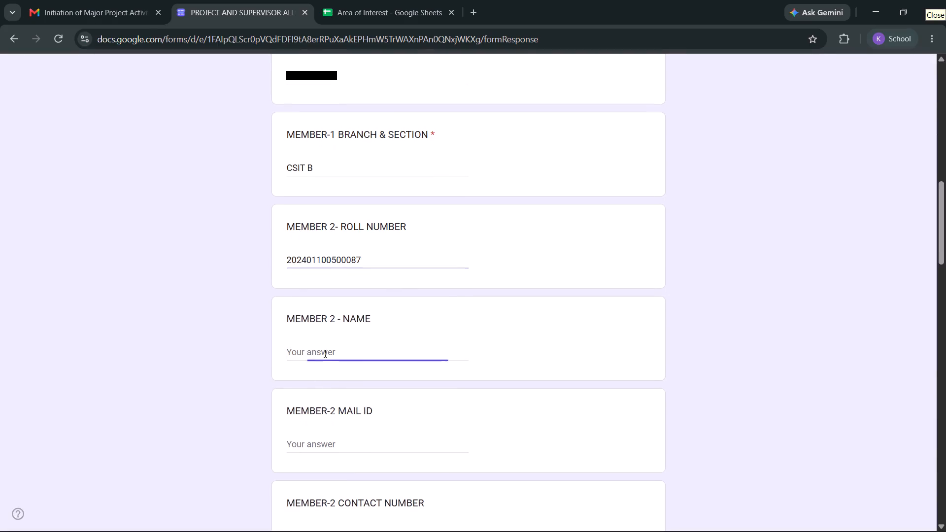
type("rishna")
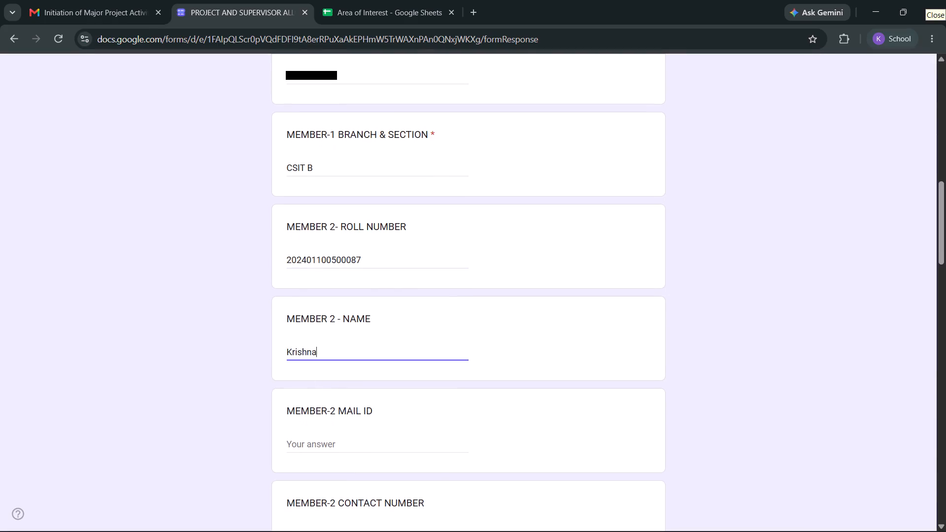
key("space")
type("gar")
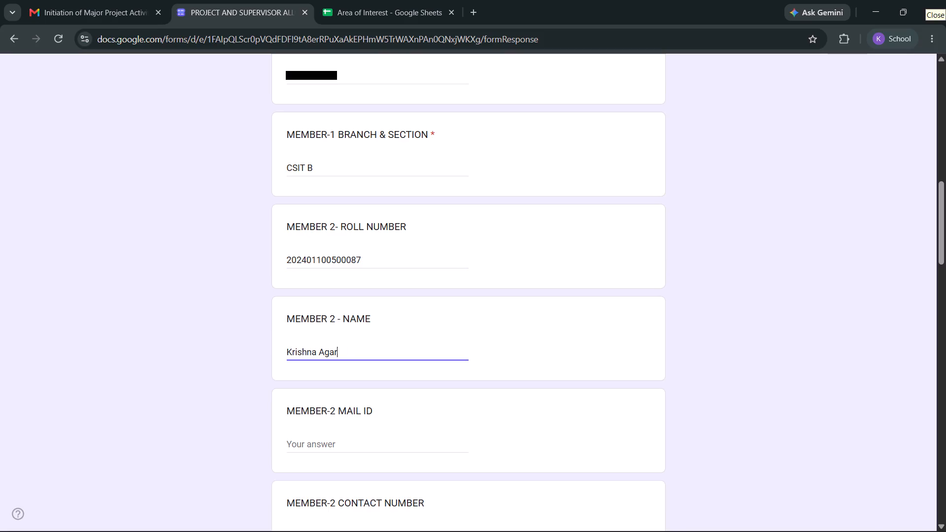
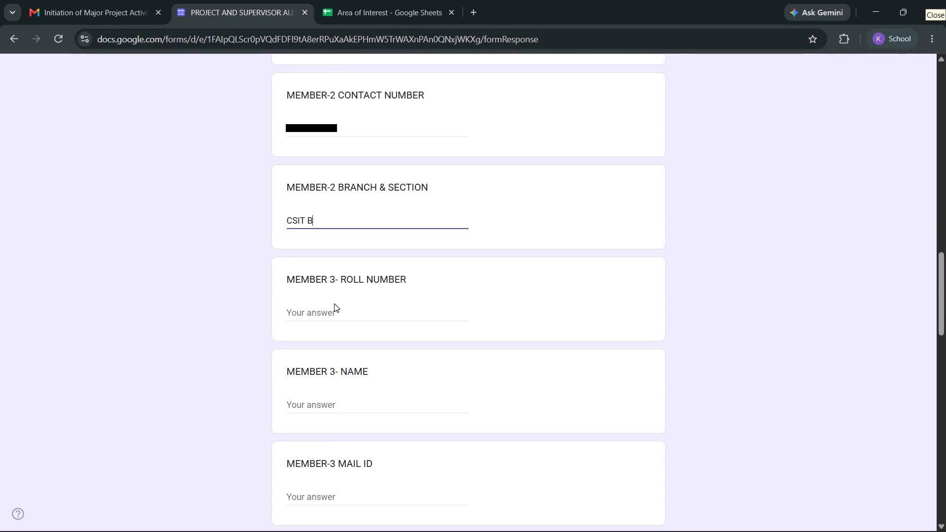
Enter the roll number of member 3 in the Project and Supervisor Allocation form.
left_click(333, 309)
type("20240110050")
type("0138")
Enter the name of member 3 in the Project and Supervisor Allocation form.
scroll(333, 309, "down", 1)
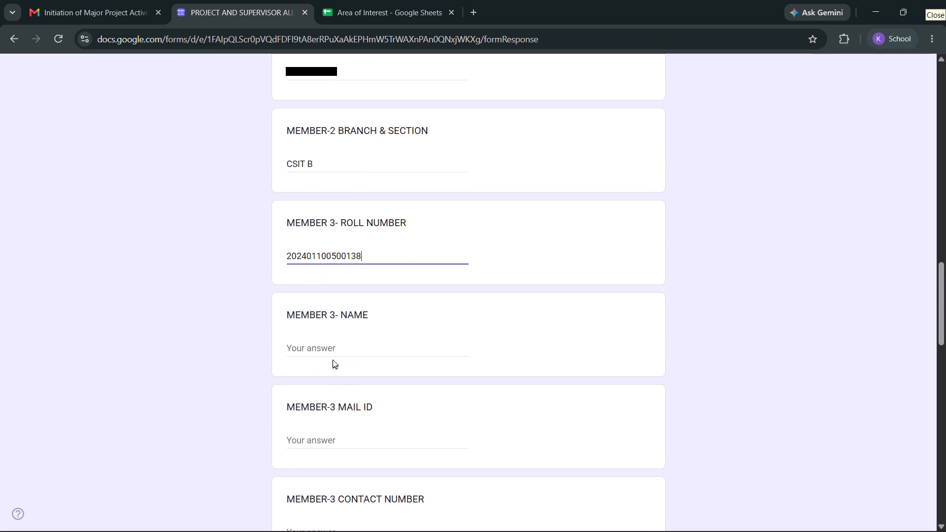
left_click(333, 349)
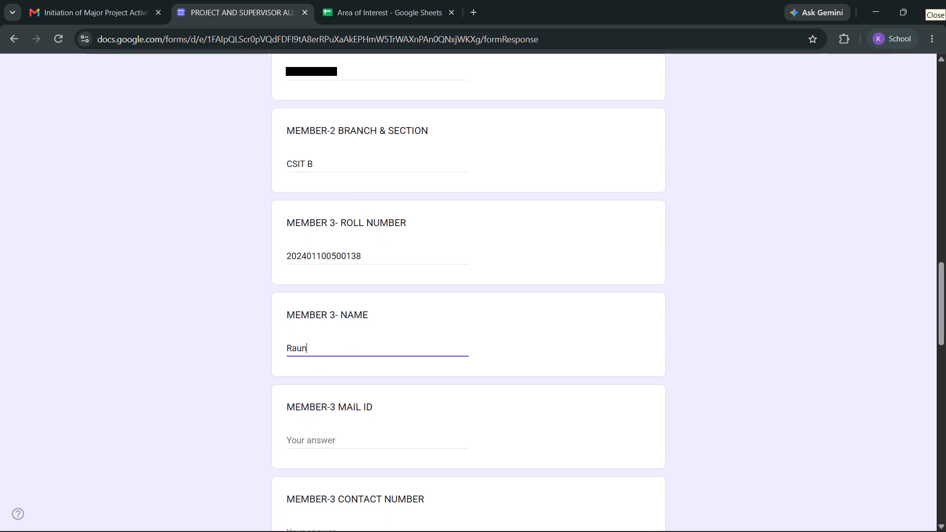
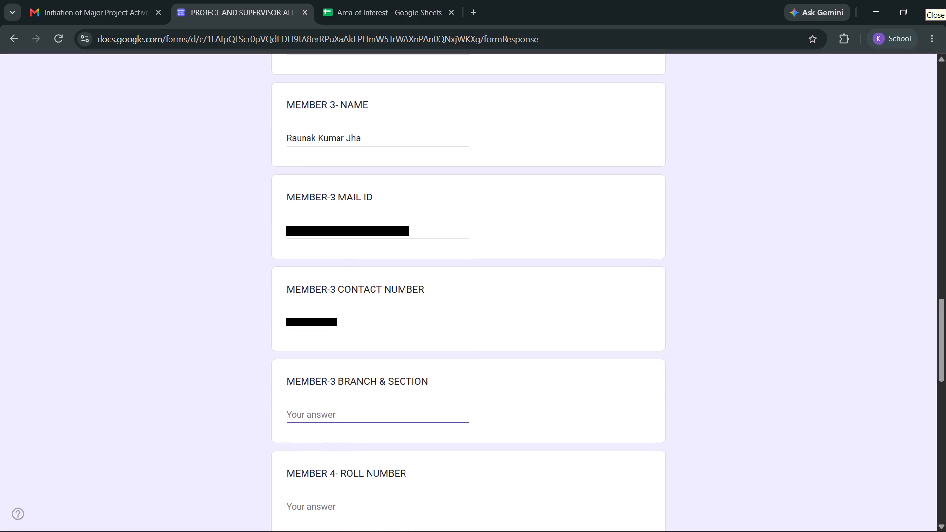
Enter CSIT B as the branch and section of member 3.
key("BackSpace")
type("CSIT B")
Enter the roll number of member 4 in the Project and Supervisor Allocation form.
scroll(337, 412, "down", 1)
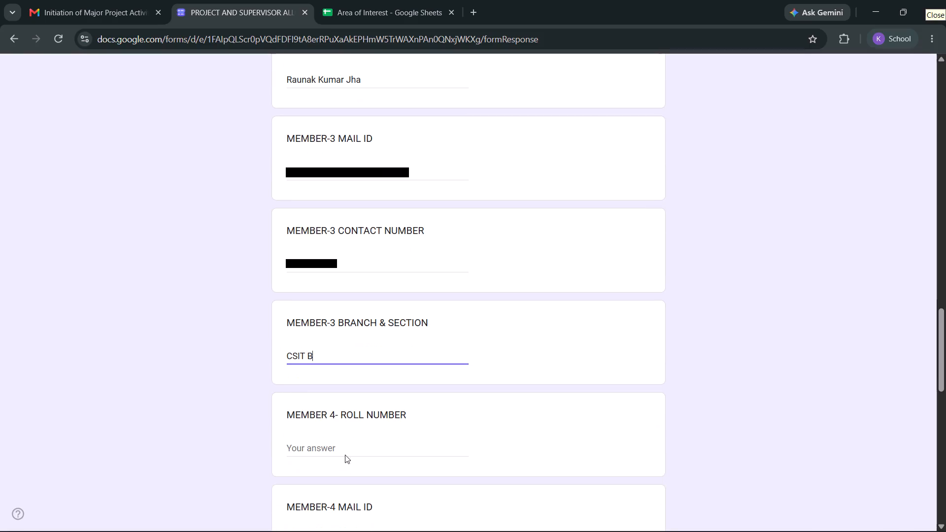
left_click(345, 454)
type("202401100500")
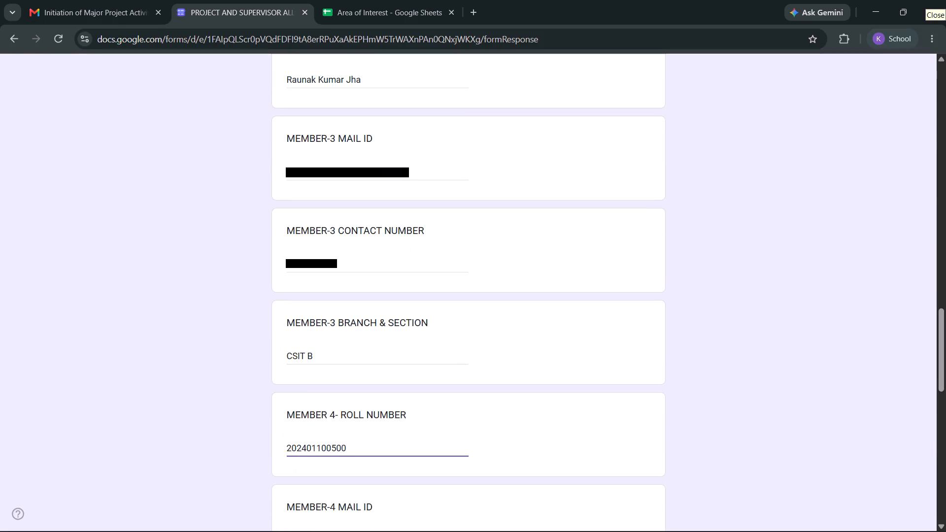
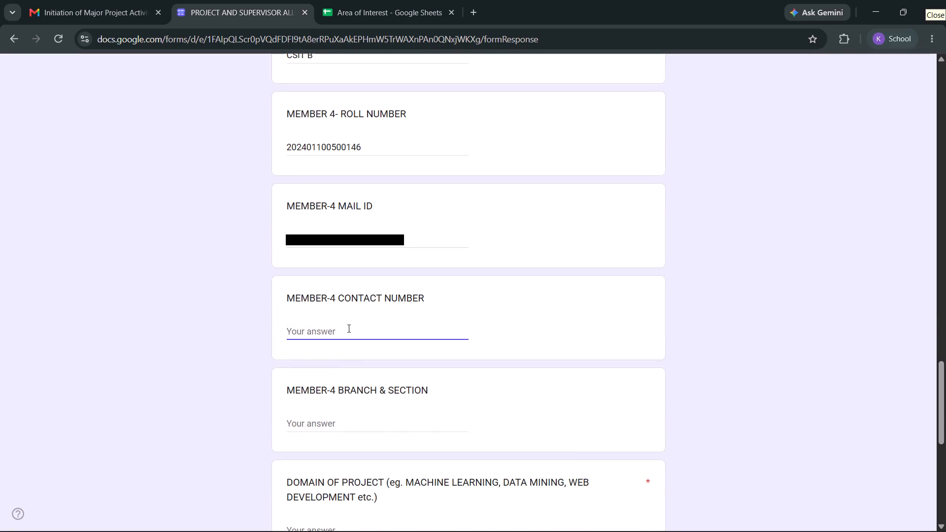
Enter the contact number of member 4 in the form.
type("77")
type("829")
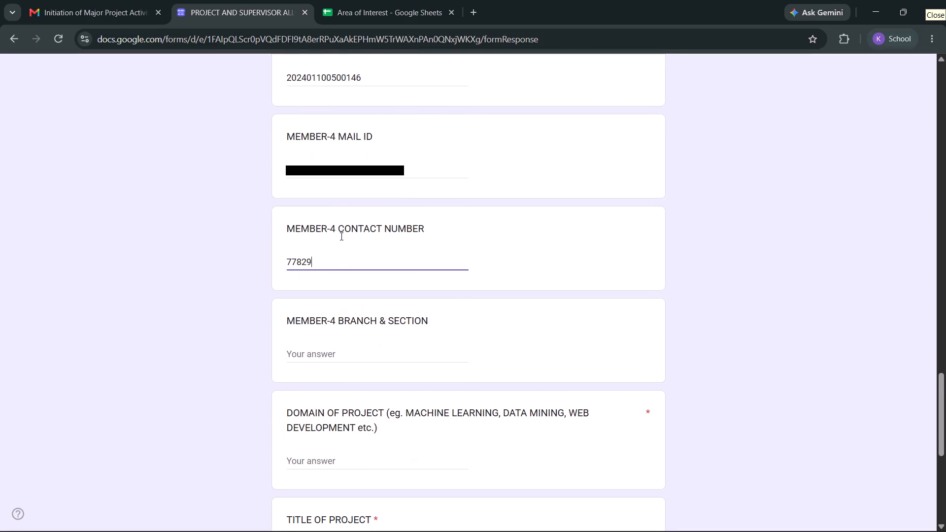
scroll(340, 236, "up", 1)
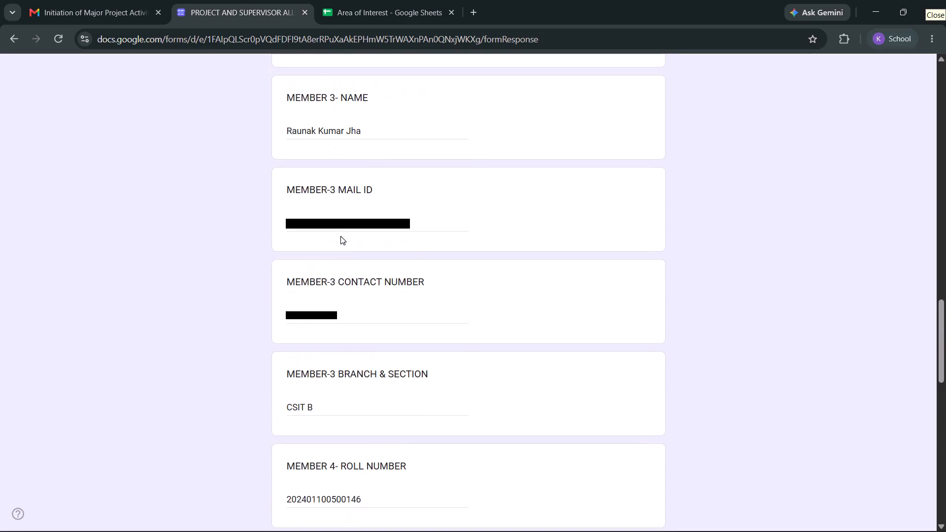
scroll(340, 236, "down", 3)
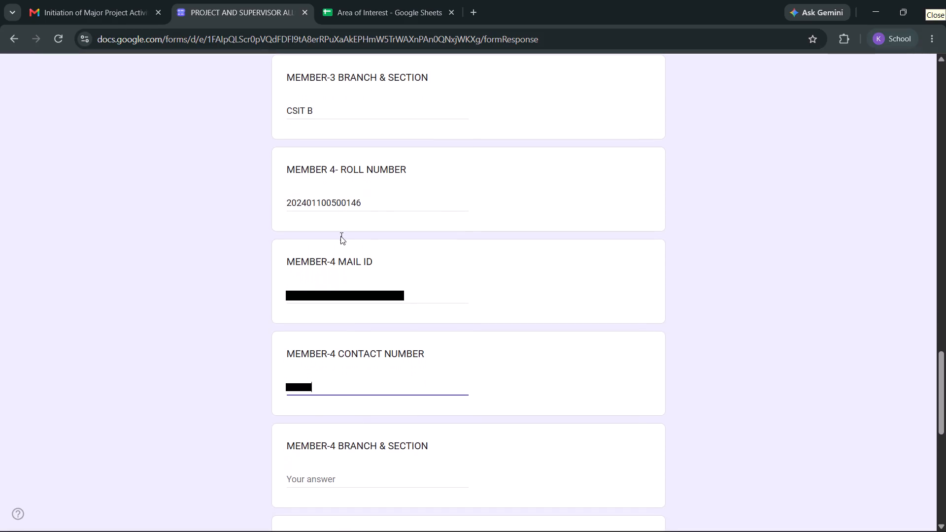
scroll(340, 378, "down", 1)
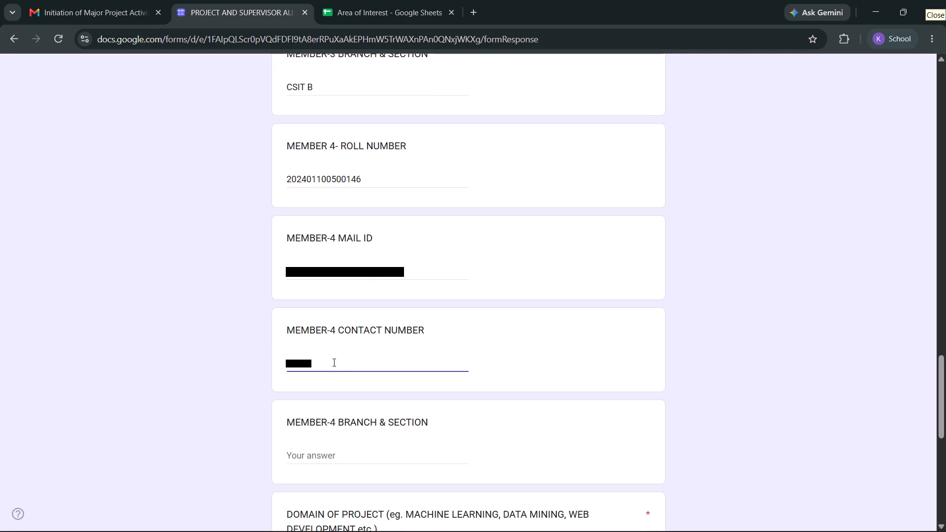
key("BackSpace")
key("BackSpace")
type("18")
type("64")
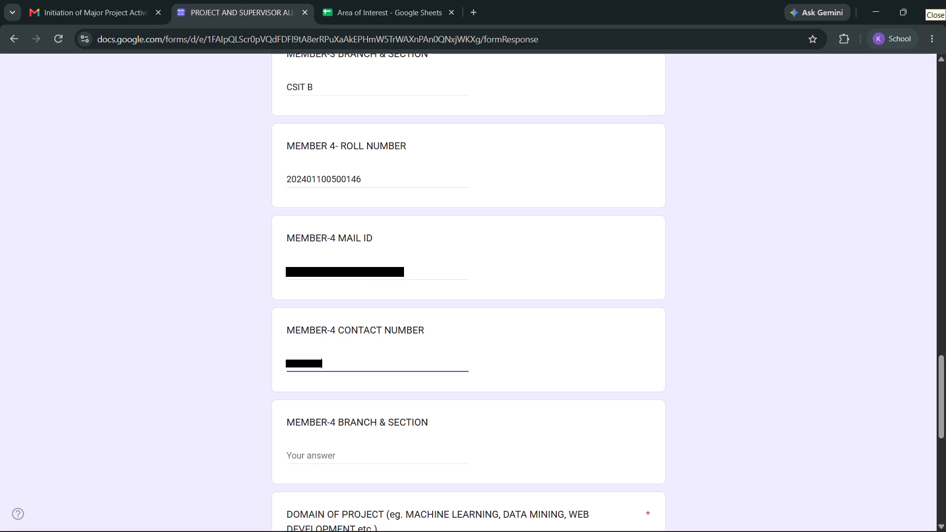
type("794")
Enter CSIT B as the branch and section of member 4.
scroll(333, 362, "down", 2)
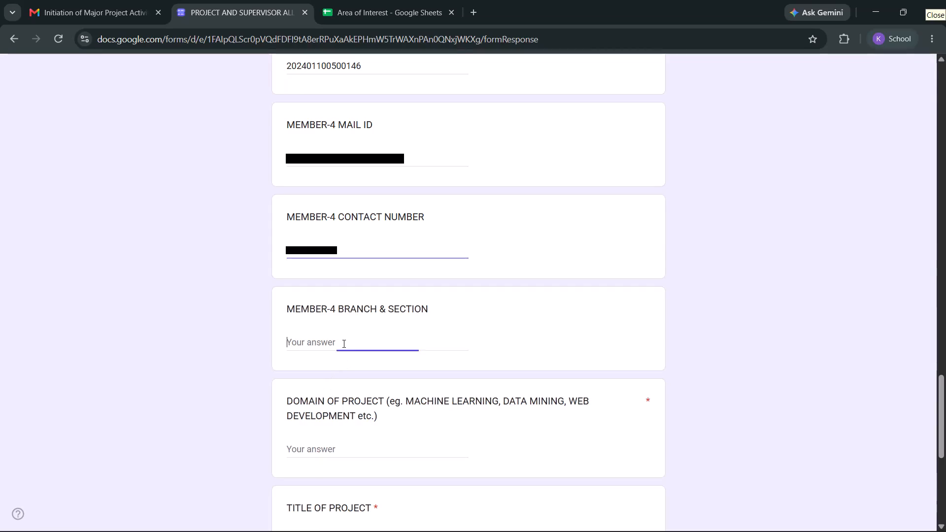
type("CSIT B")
Copy the domain Miscellaneous from the yellow-highlighted project row in the Excel workbook's CSIT sheet into the form's Domain of Project answer in Chrome.
scroll(343, 343, "down", 1)
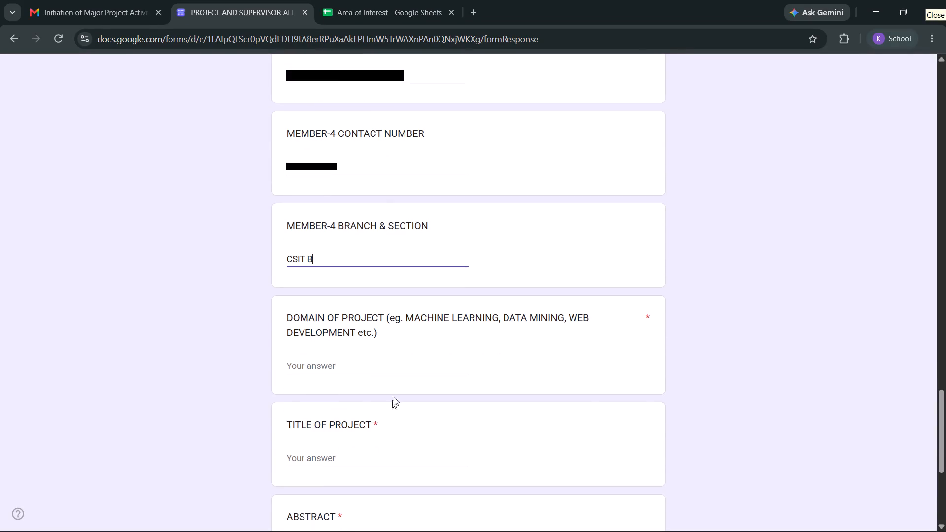
left_click(381, 354)
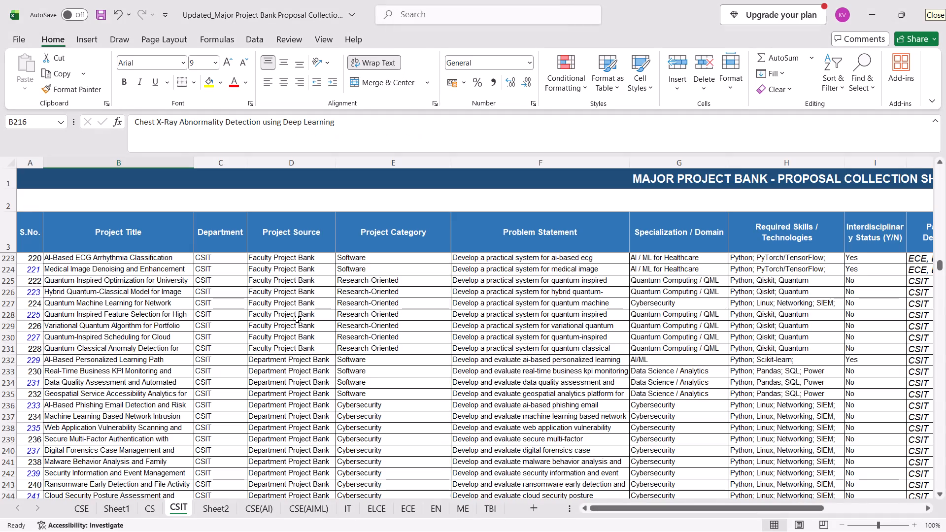
scroll(313, 372, "down", 2)
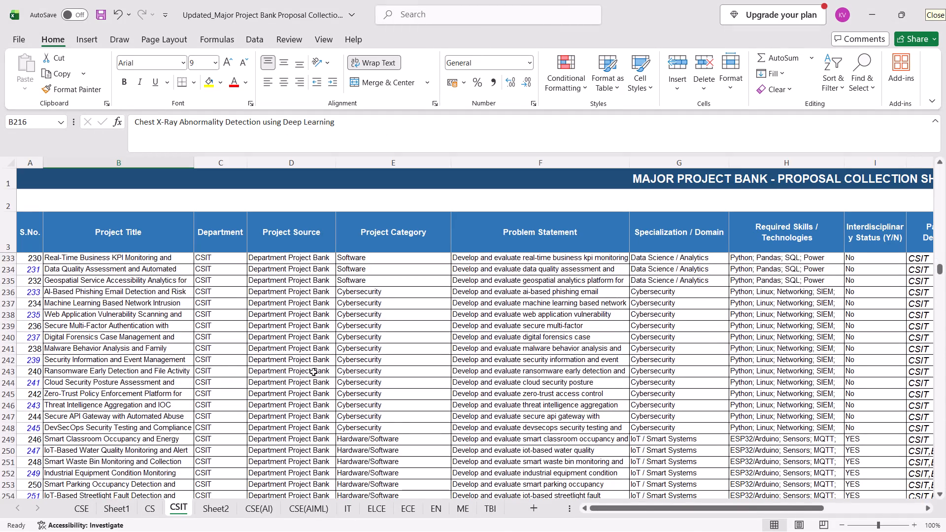
scroll(313, 372, "down", 1)
scroll(218, 429, "down", 1)
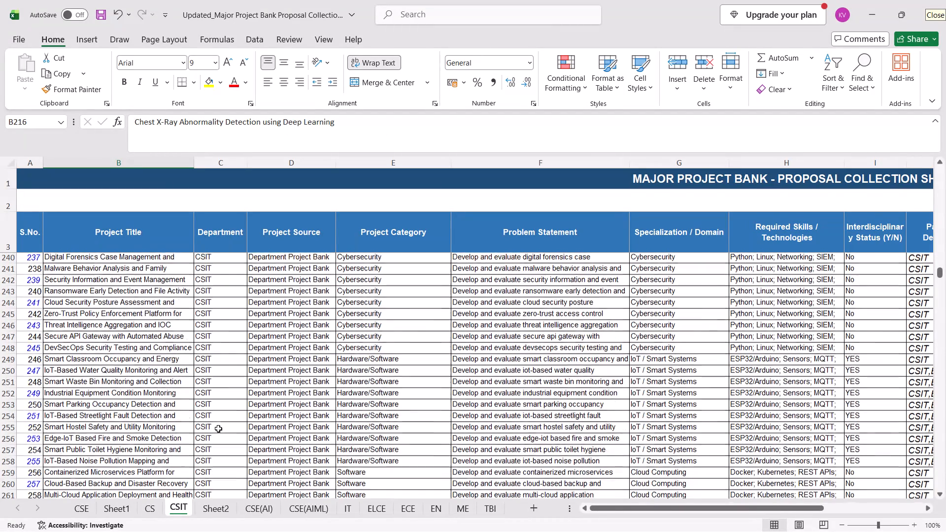
scroll(218, 429, "down", 2)
scroll(218, 429, "up", 8)
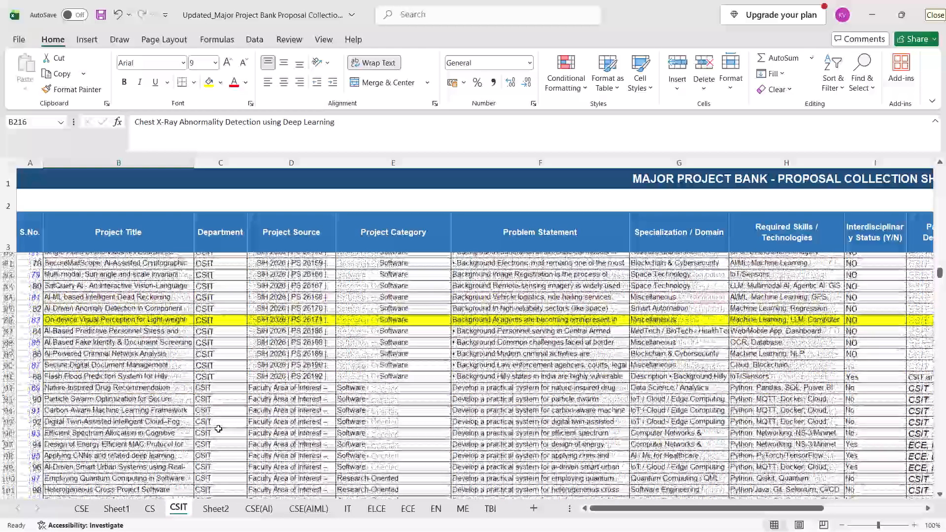
scroll(218, 429, "left", 1)
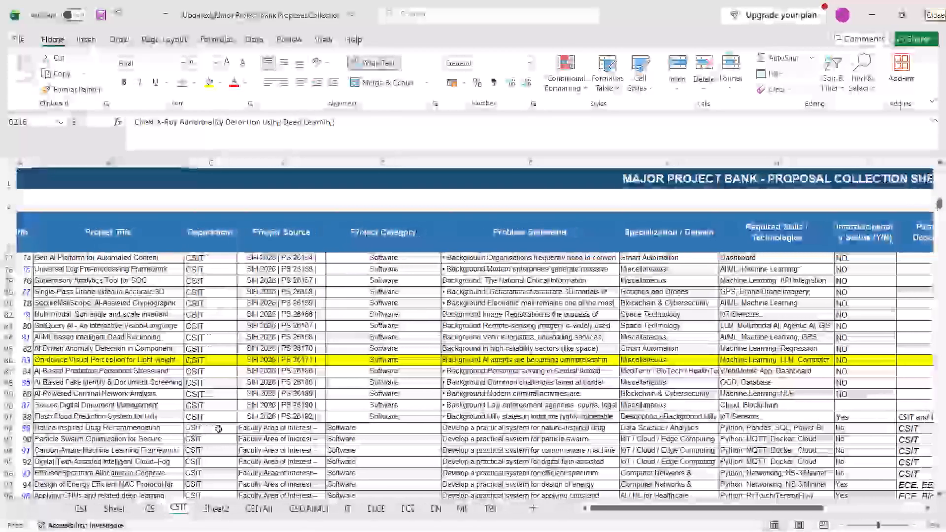
scroll(218, 429, "left", 4)
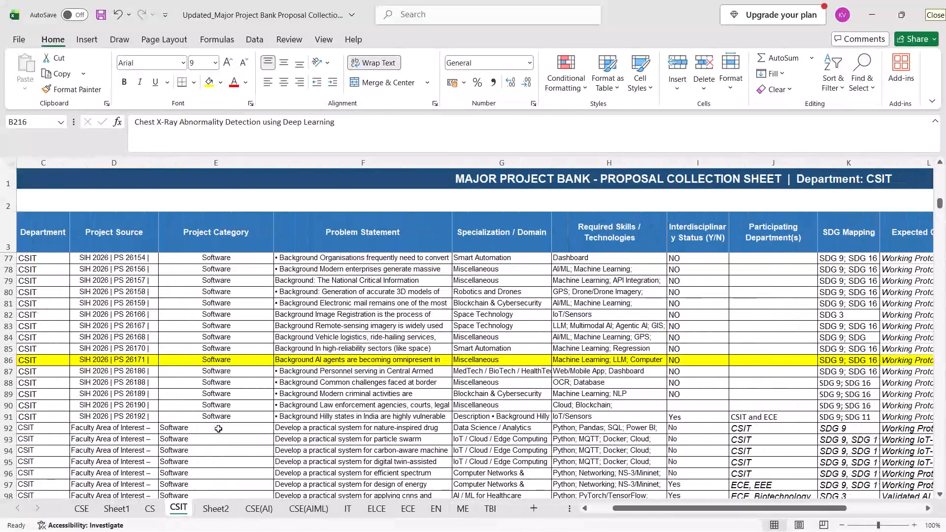
scroll(218, 429, "left", 2)
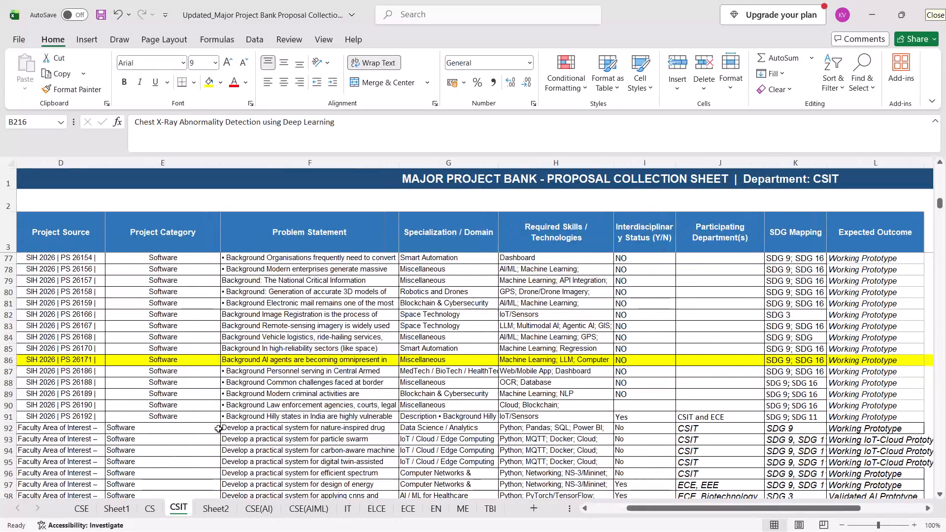
scroll(218, 429, "right", 5)
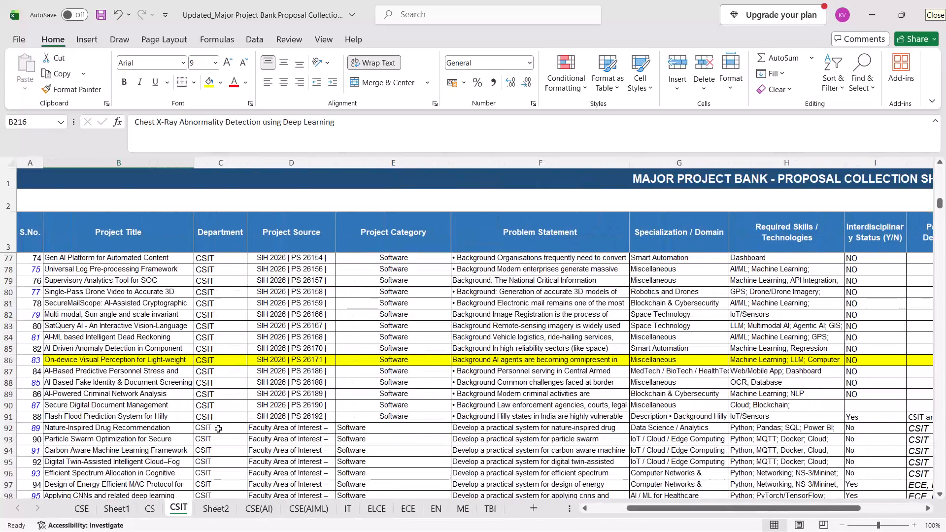
scroll(218, 429, "left", 3)
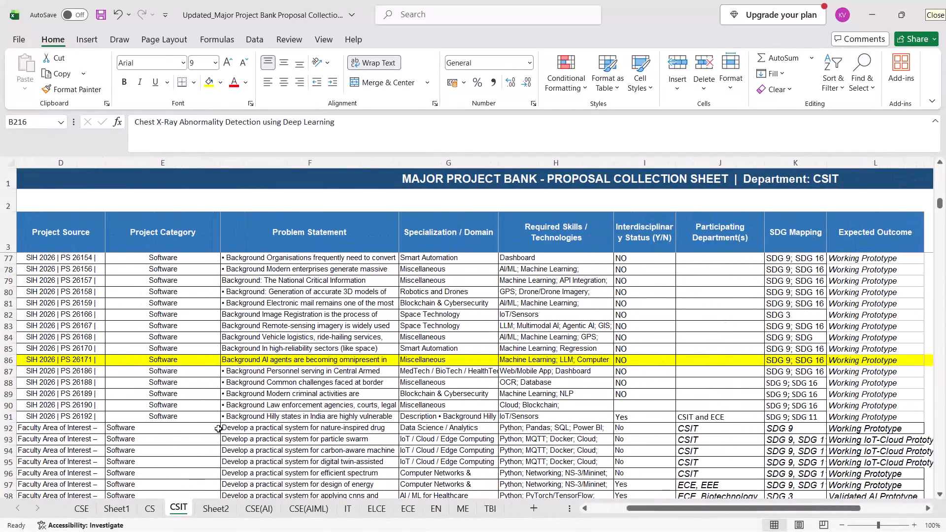
left_click(450, 362)
key("ctrl+c")
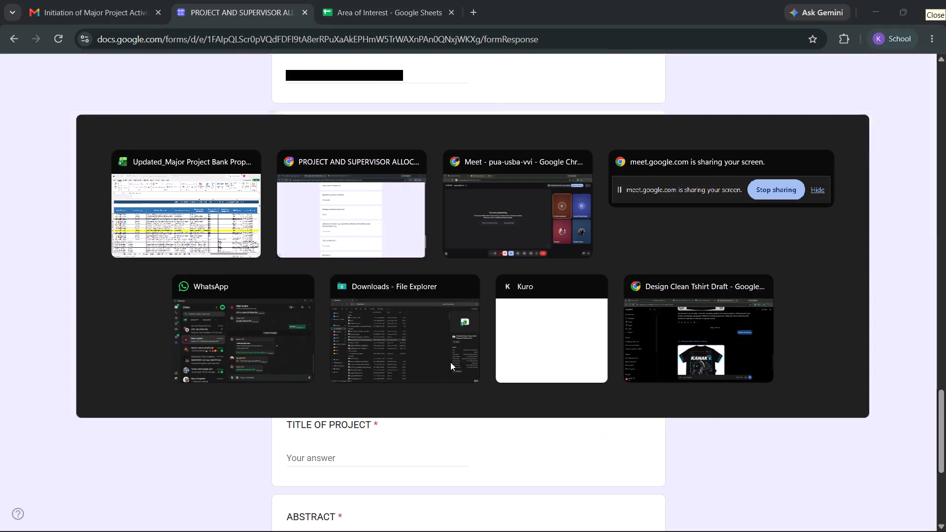
left_click(344, 373)
key("ctrl+v")
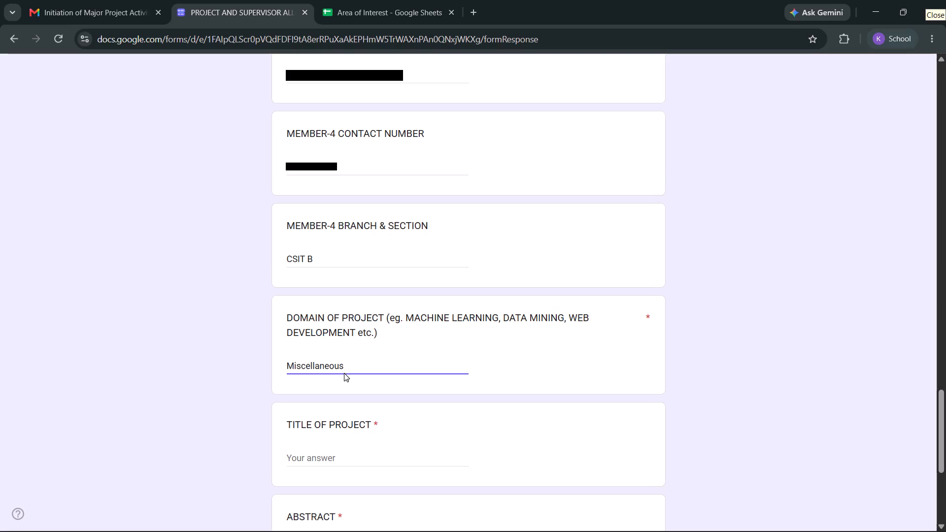
Copy the title "On-device Visual Perception for Light-weight Browser Agents" from the highlighted row in Excel into the form's Title of Project answer.
scroll(350, 366, "down", 2)
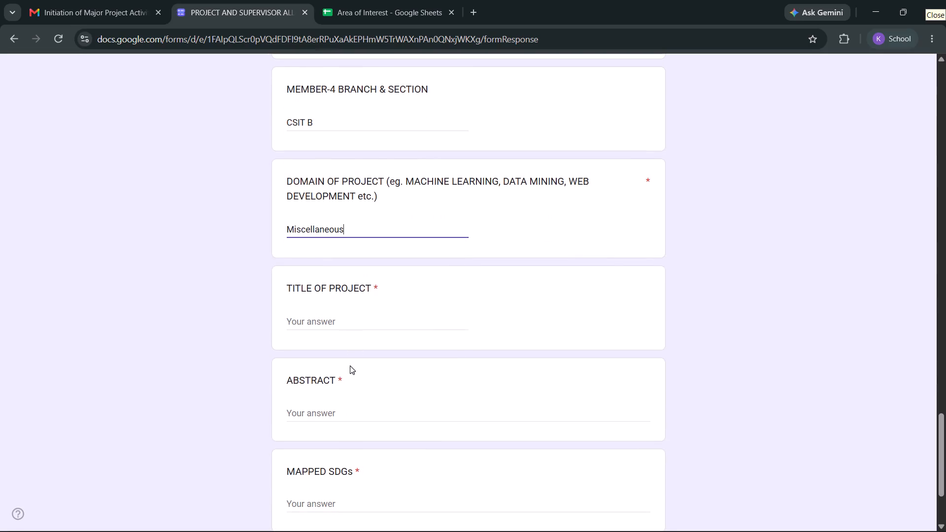
scroll(350, 366, "right", 3)
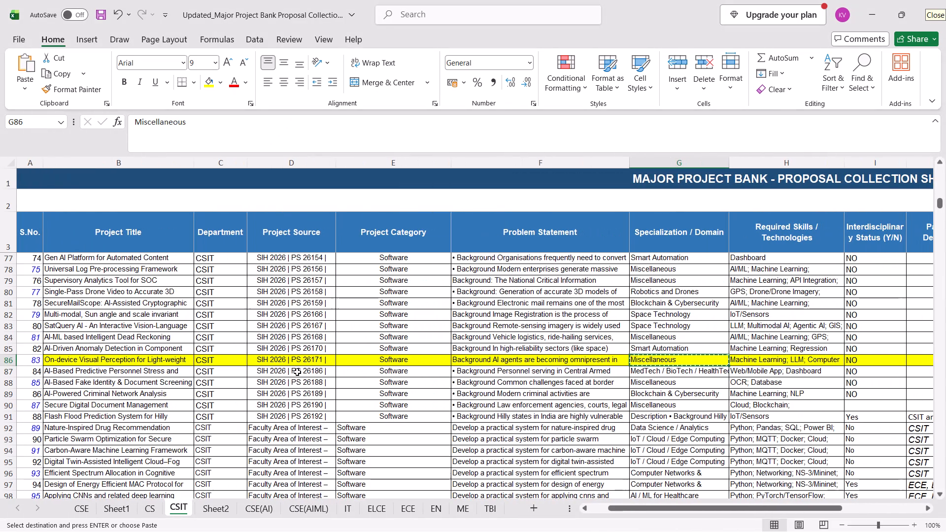
left_click(154, 355)
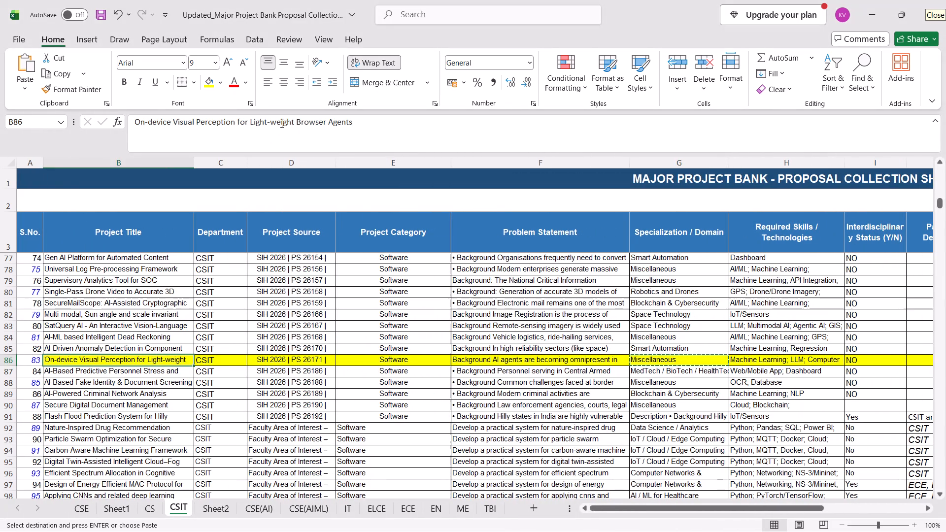
triple_click(281, 123)
key("ctrl+c")
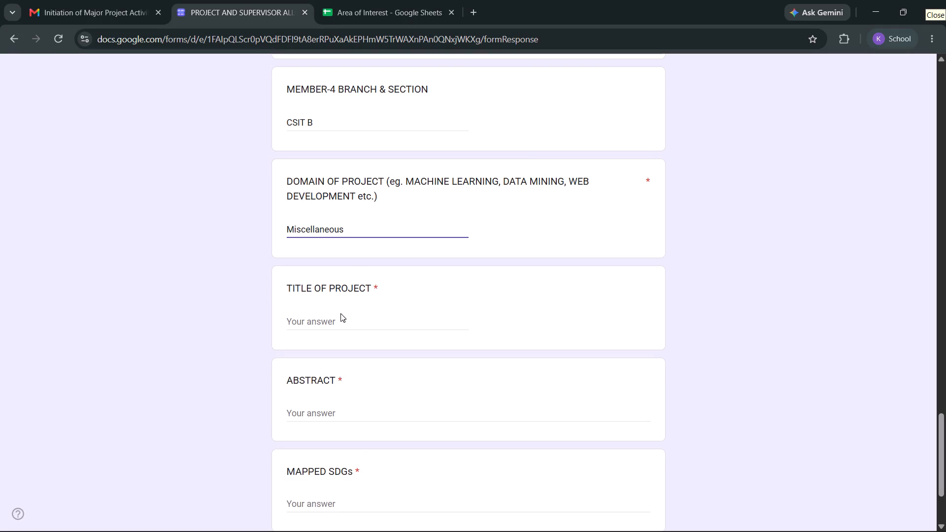
left_click(339, 315)
key("ctrl+v")
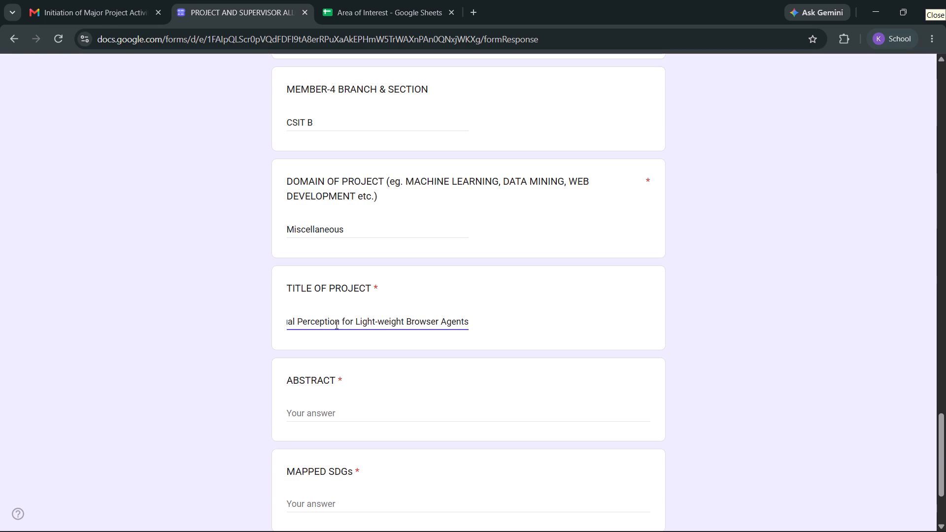
Copy the full problem statement of the highlighted project from Excel into the form's Abstract answer.
scroll(335, 325, "right", 3)
scroll(335, 325, "down", 2)
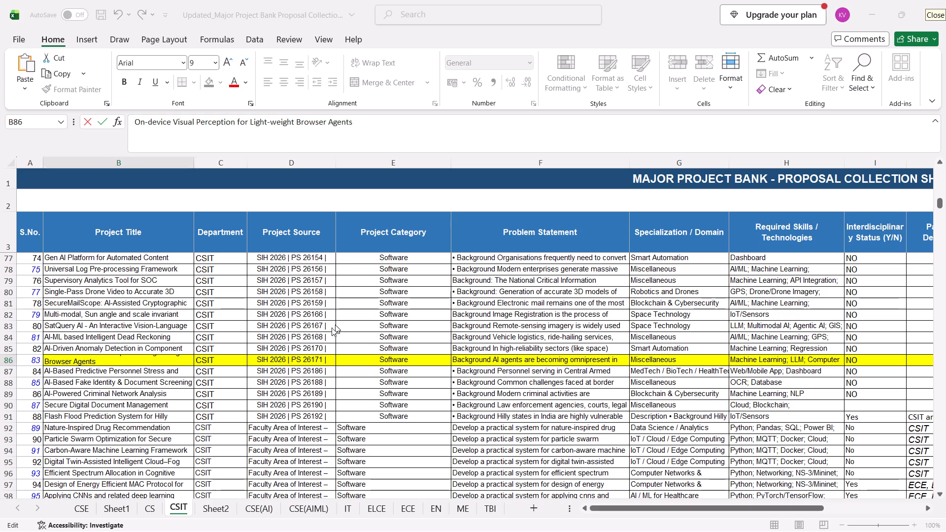
scroll(161, 362, "left", 2)
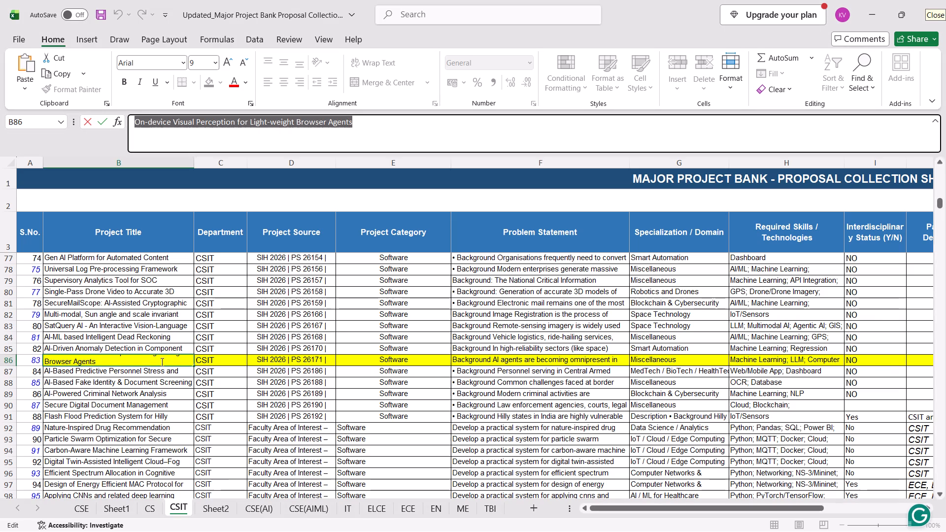
left_click(498, 360)
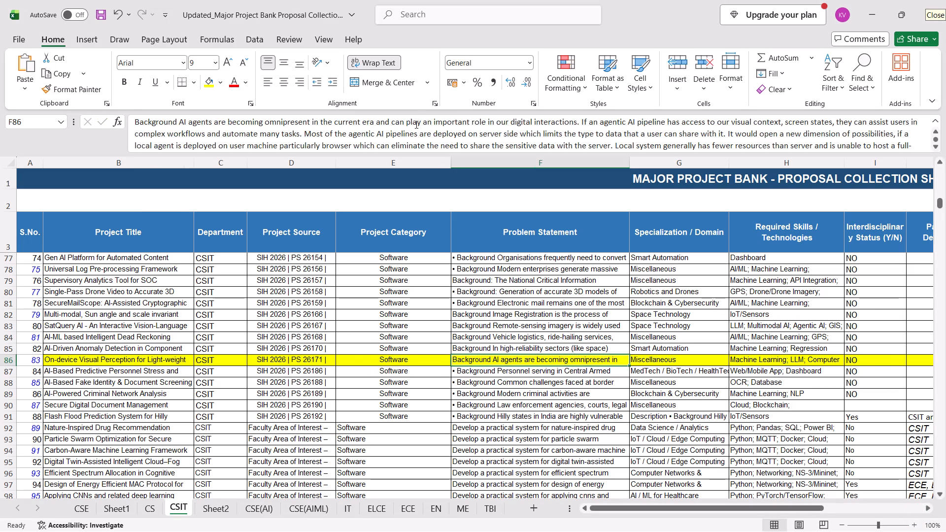
triple_click(415, 124)
key("ctrl+c")
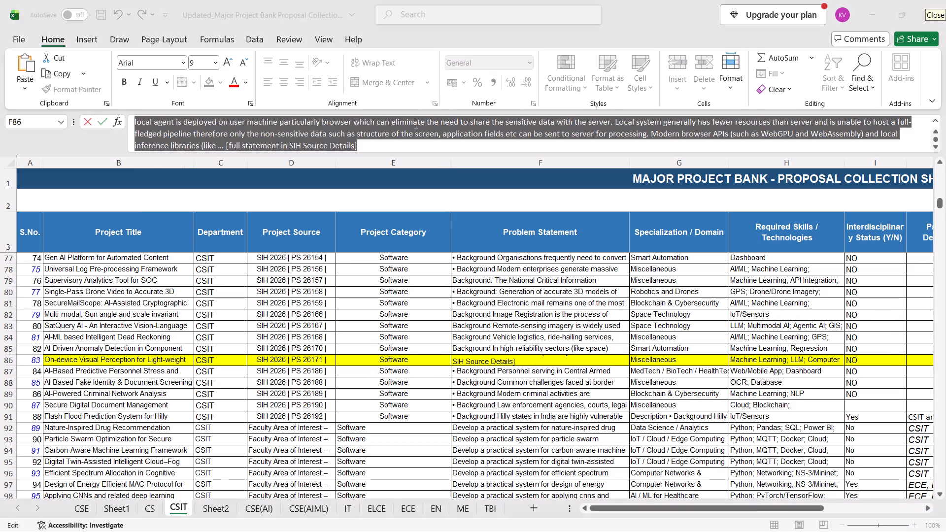
left_click(351, 296)
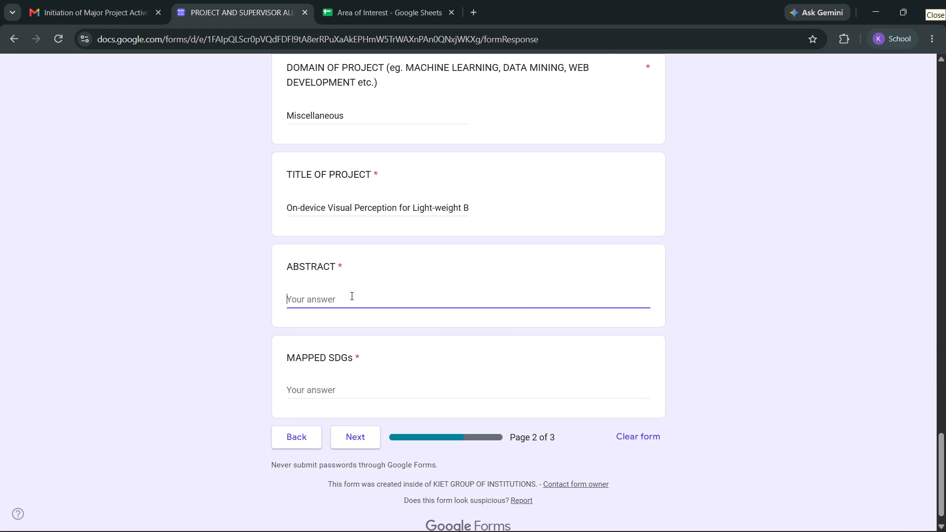
key("ctrl+v")
Delete the trailing "(like … [full statement in SIH Source Details]" from the end of the abstract.
scroll(381, 386, "down", 2)
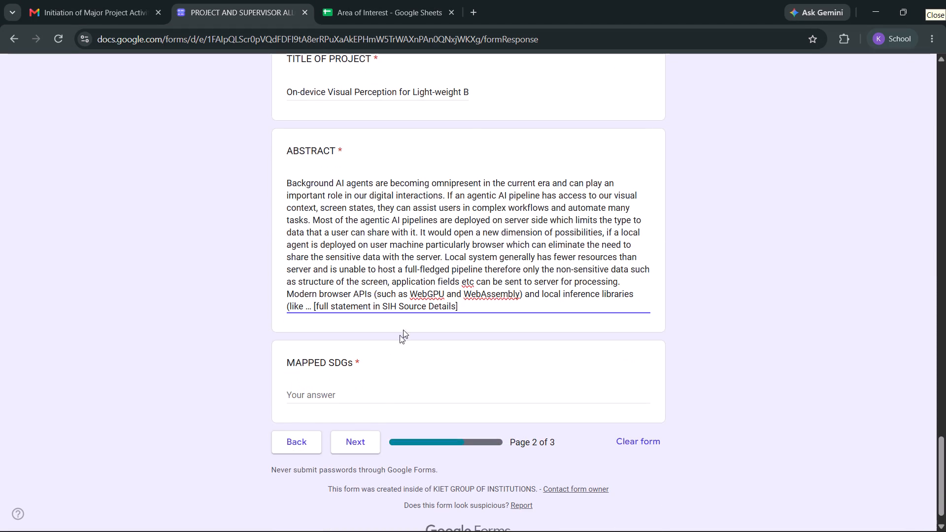
left_click_drag(471, 303, 257, 313)
key("BackSpace")
key("BackSpace")
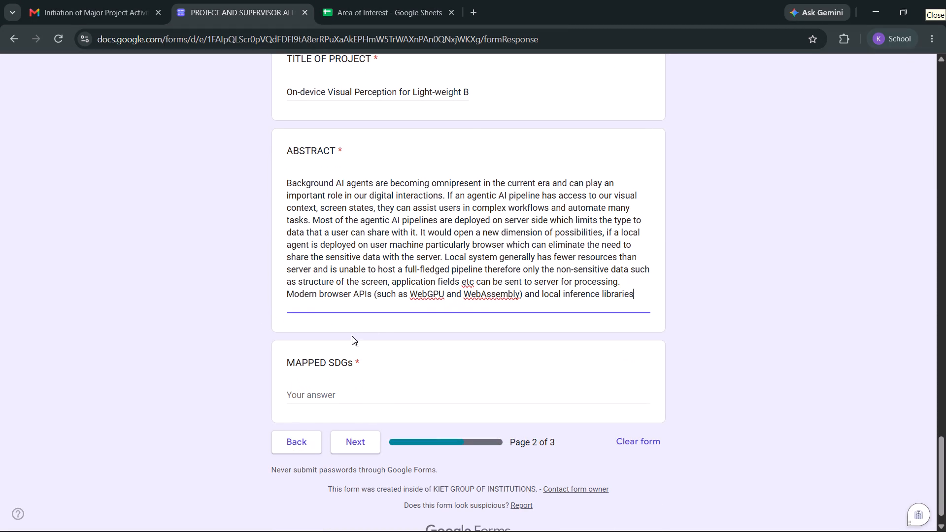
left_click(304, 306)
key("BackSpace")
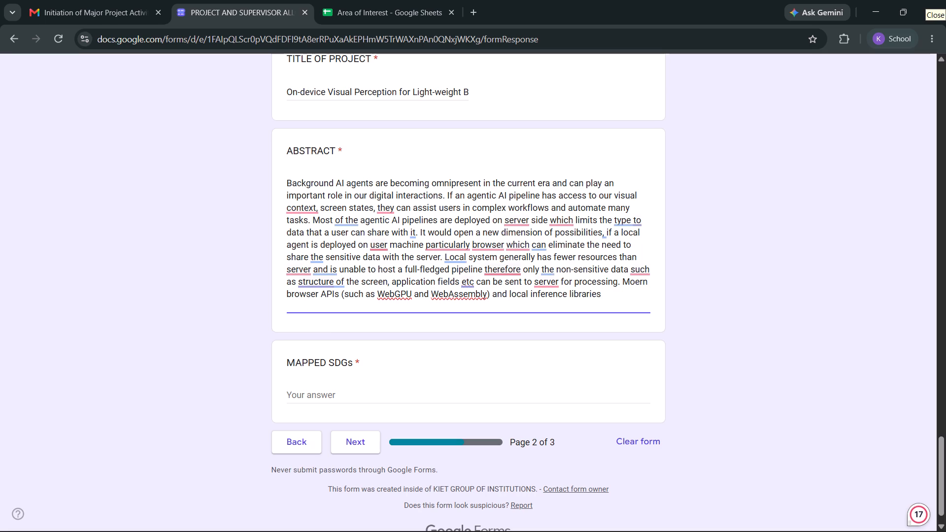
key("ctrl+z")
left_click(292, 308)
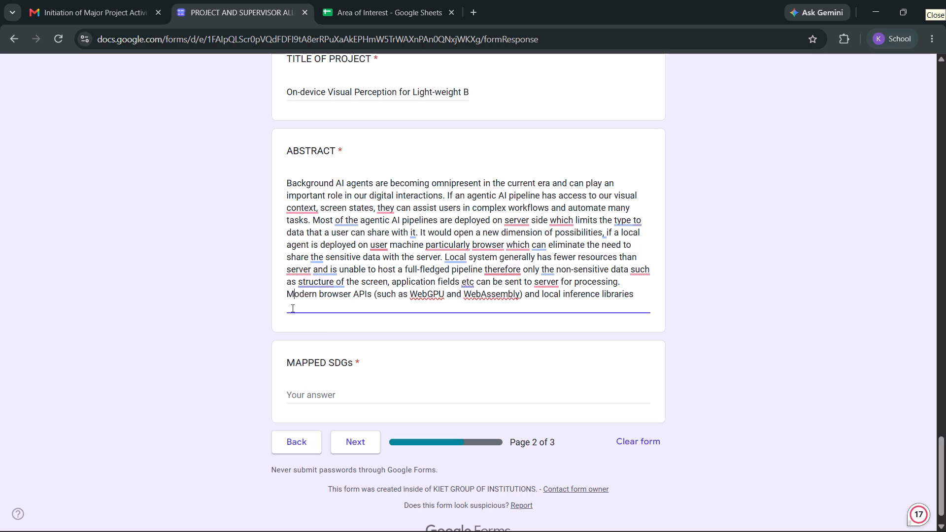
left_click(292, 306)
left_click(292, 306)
Copy the SDG mapping "SDG 9; SDG 16" from the highlighted row in Excel into the form's Mapped SDGs answer in Chrome, without a trailing line break.
scroll(455, 319, "left", 3)
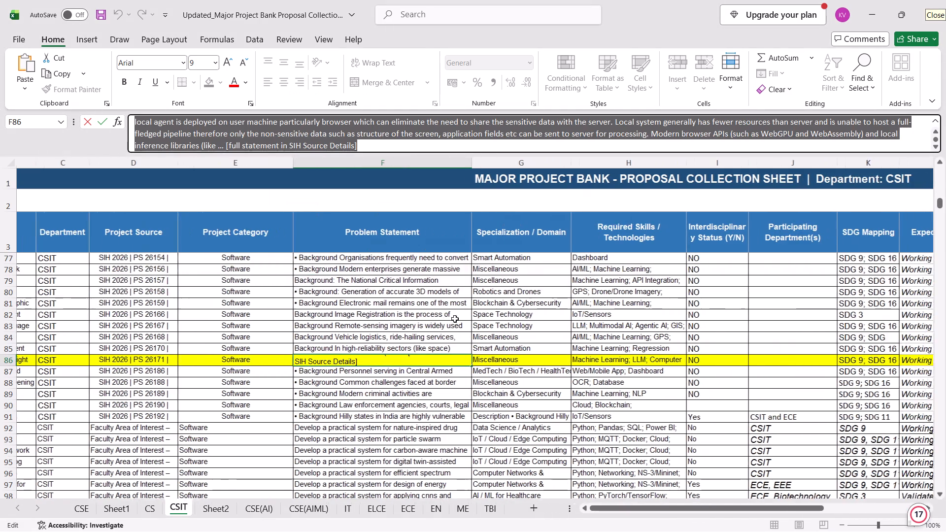
scroll(455, 319, "left", 2)
left_click(576, 359)
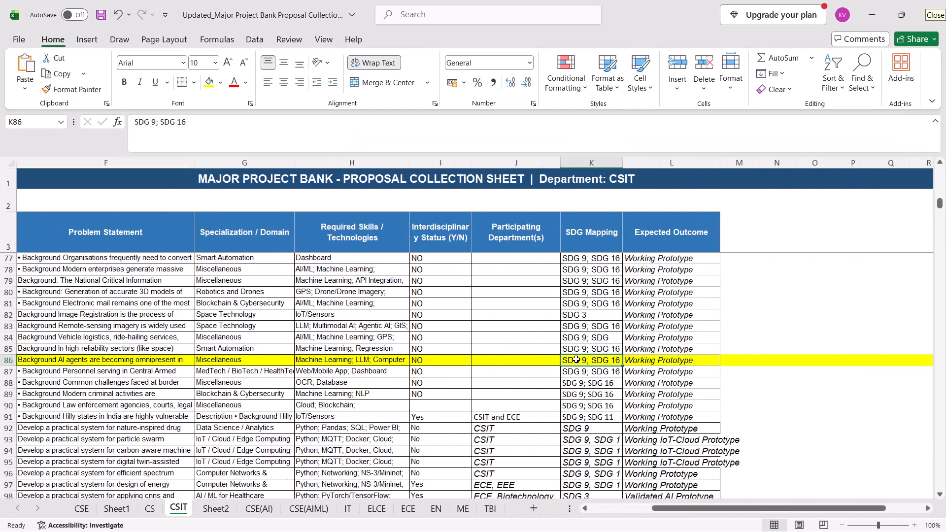
key("ctrl+c")
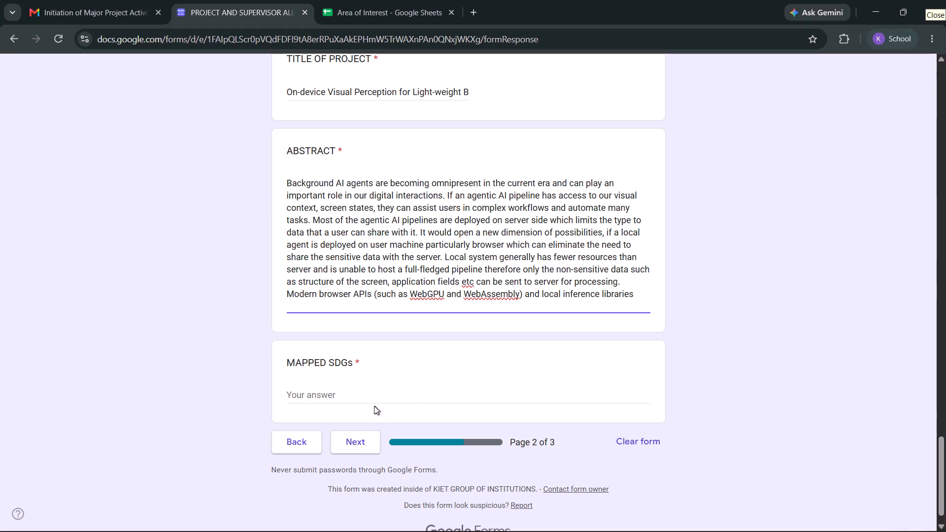
left_click(375, 402)
key("ctrl+v")
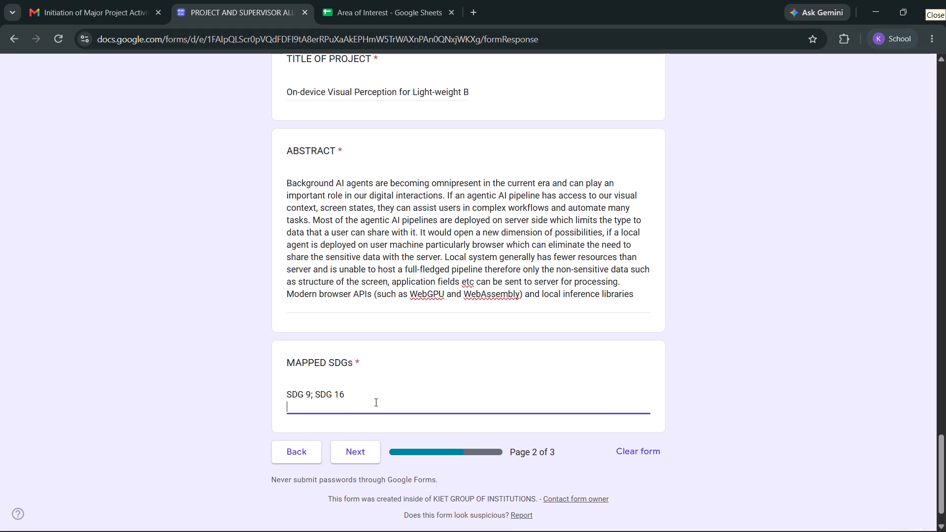
key("BackSpace")
Advance the form to its Guide Choice page.
left_click(367, 445)
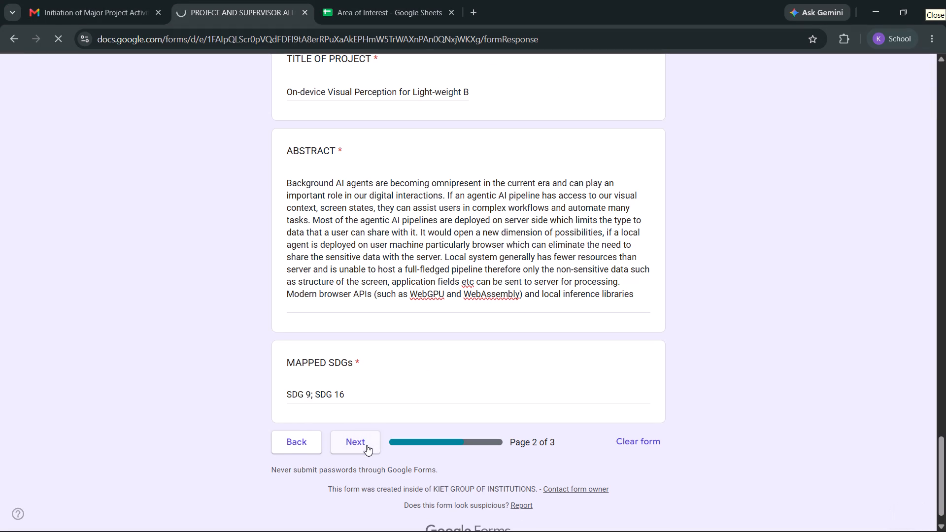
scroll(371, 221, "down", 2)
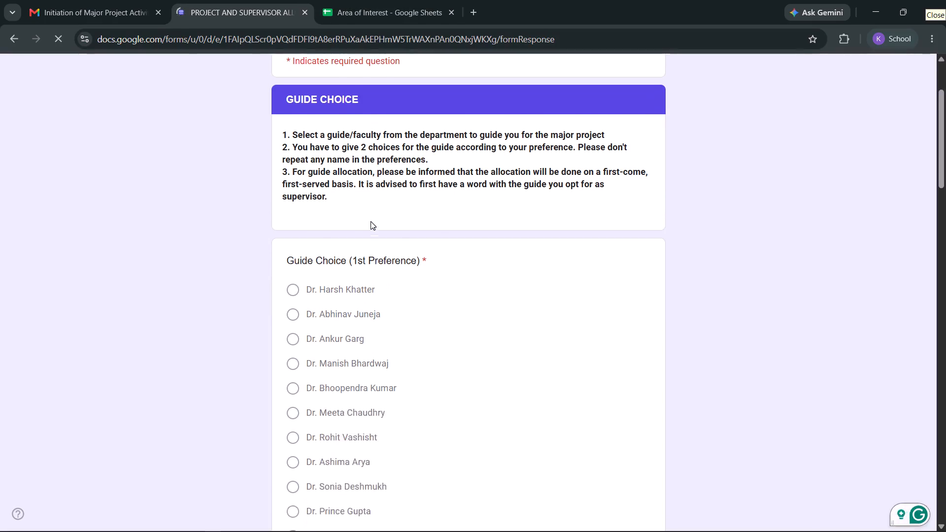
scroll(371, 221, "down", 2)
Read through the faculty areas of interest and project titles in Sheet1 of the Area of Interest spreadsheet.
left_click(366, 0)
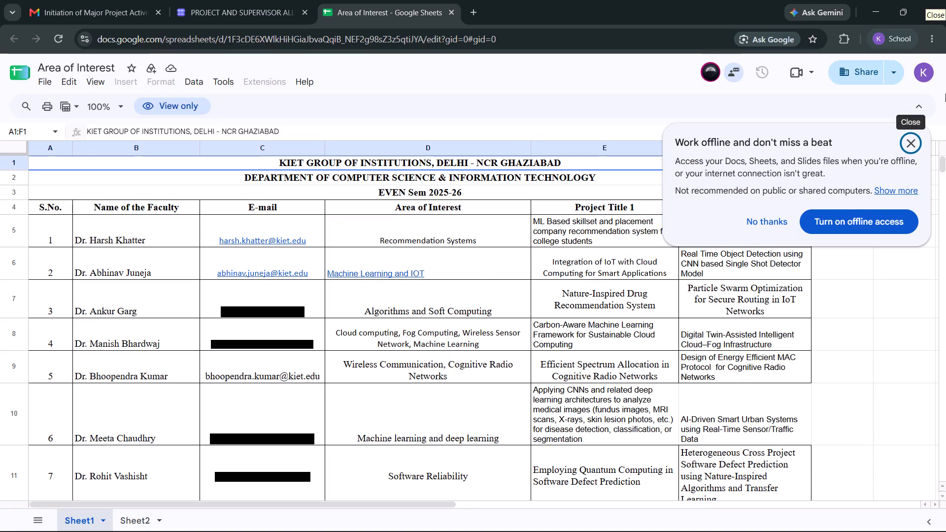
left_click(909, 145)
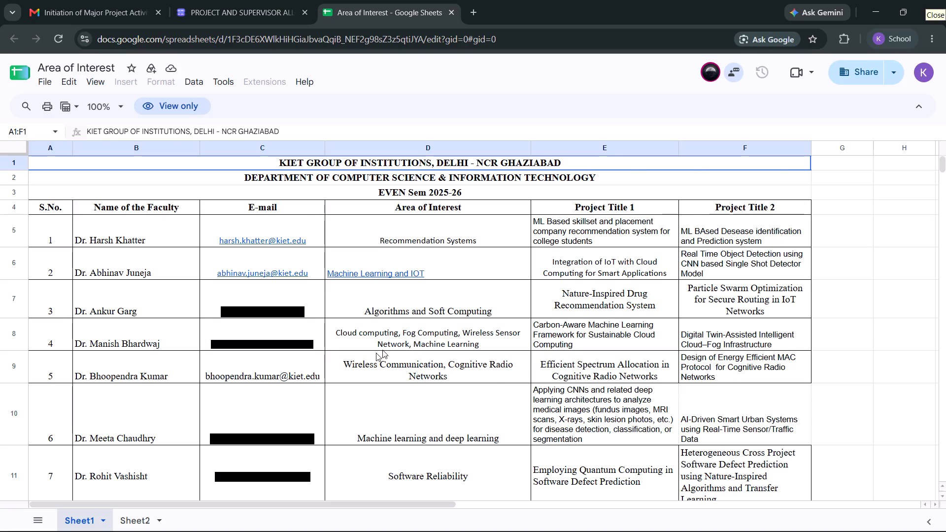
scroll(355, 365, "down", 4)
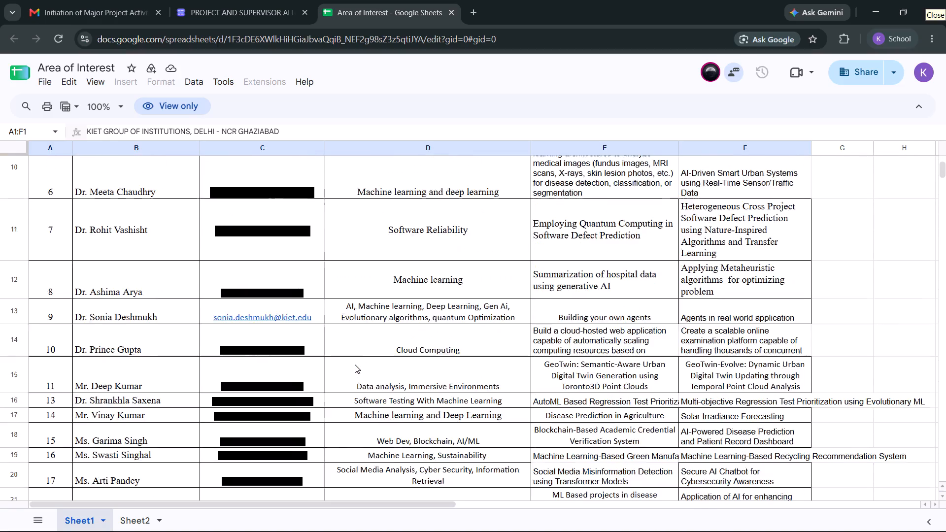
scroll(355, 365, "down", 2)
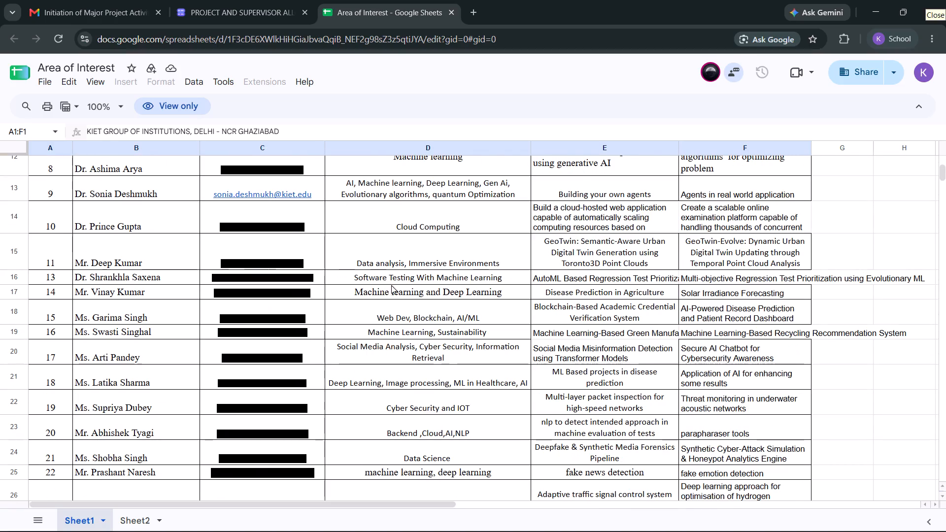
scroll(407, 303, "down", 4)
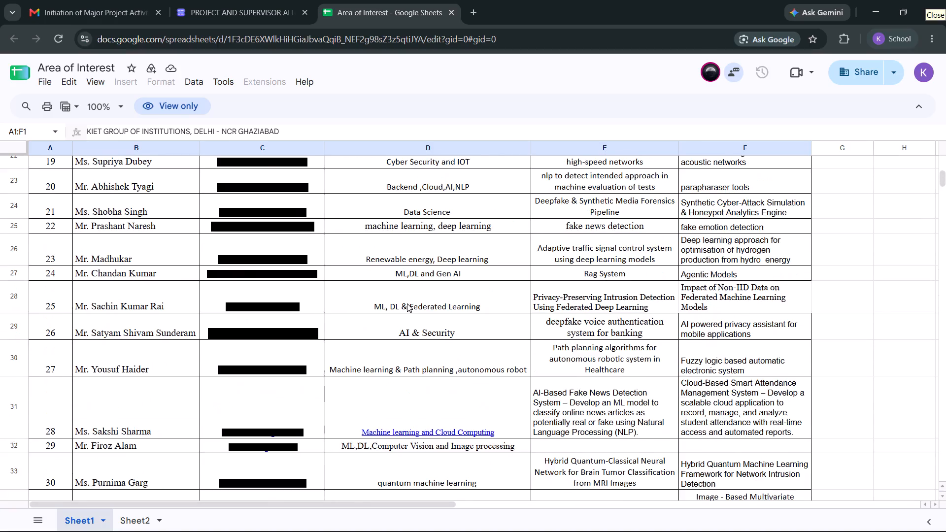
scroll(407, 303, "down", 2)
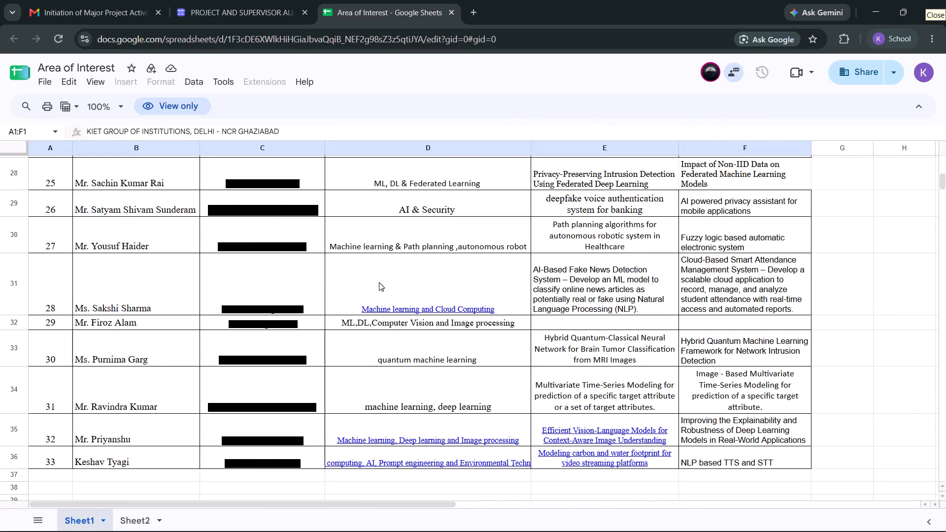
scroll(379, 282, "up", 1)
scroll(379, 282, "down", 2)
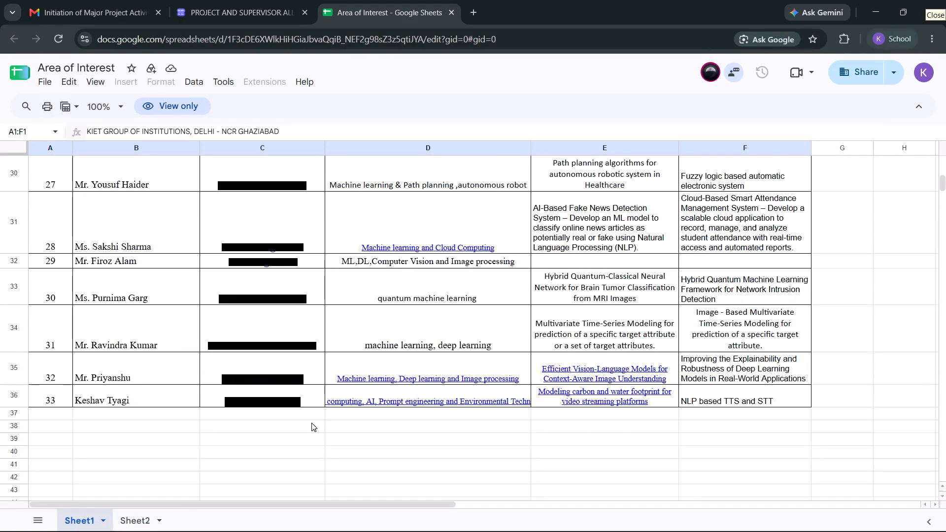
Compare potential guides for the project in the Area of Interest spreadsheet, focusing on the faculty entries in rows 25 to 27.
scroll(311, 422, "up", 1)
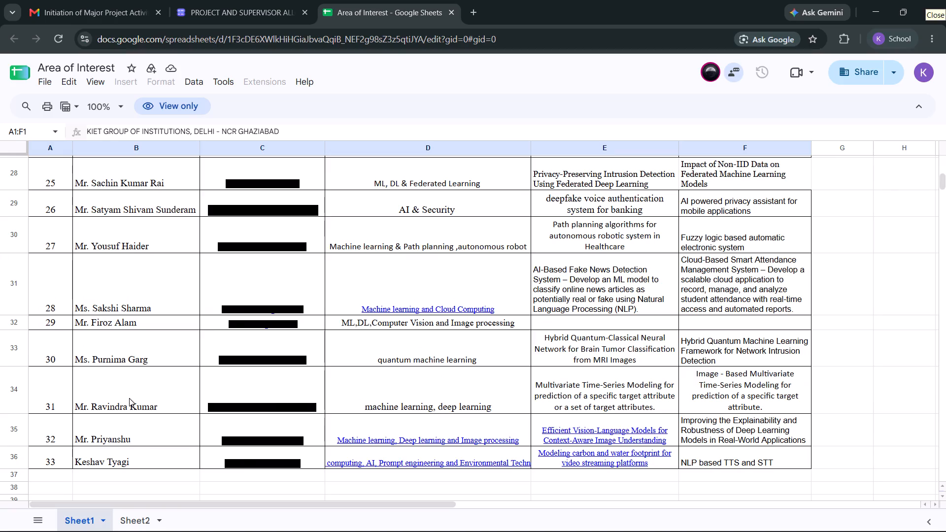
scroll(190, 349, "up", 1)
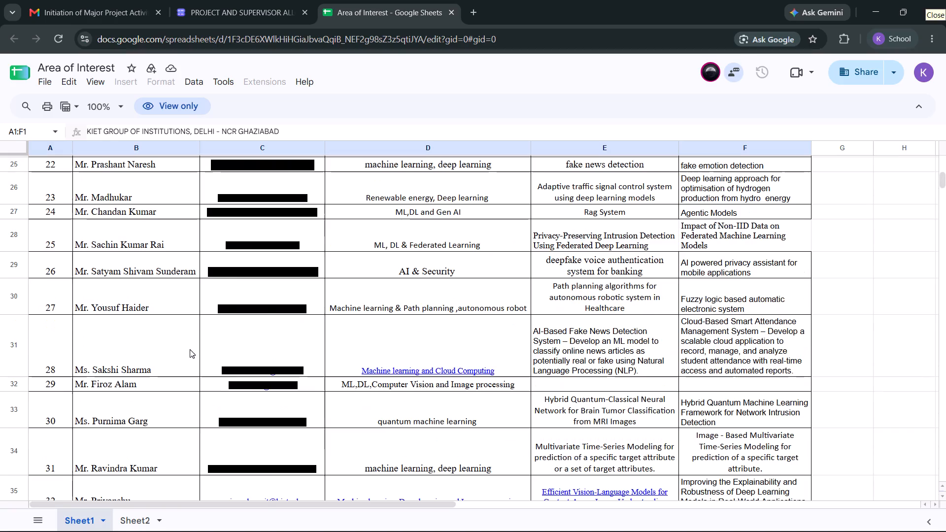
scroll(190, 349, "down", 2)
scroll(110, 354, "up", 3)
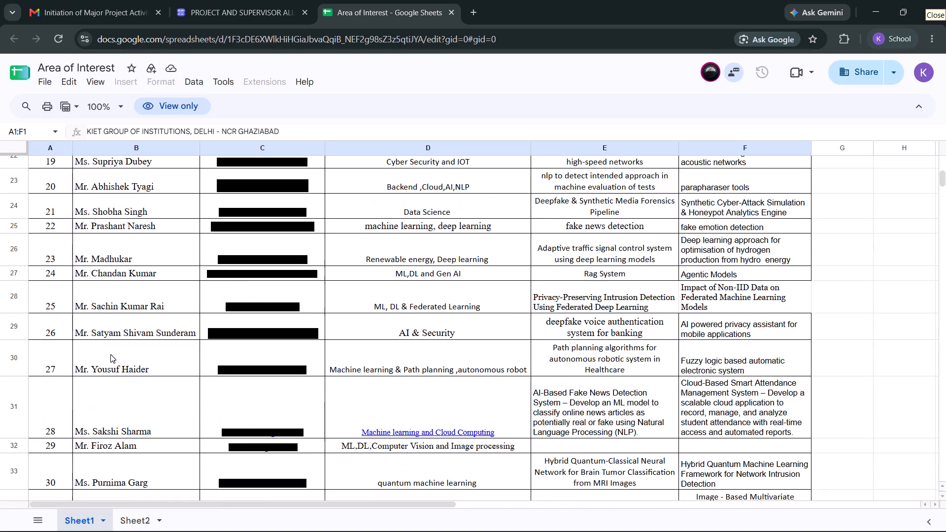
scroll(110, 354, "up", 1)
left_click(116, 339)
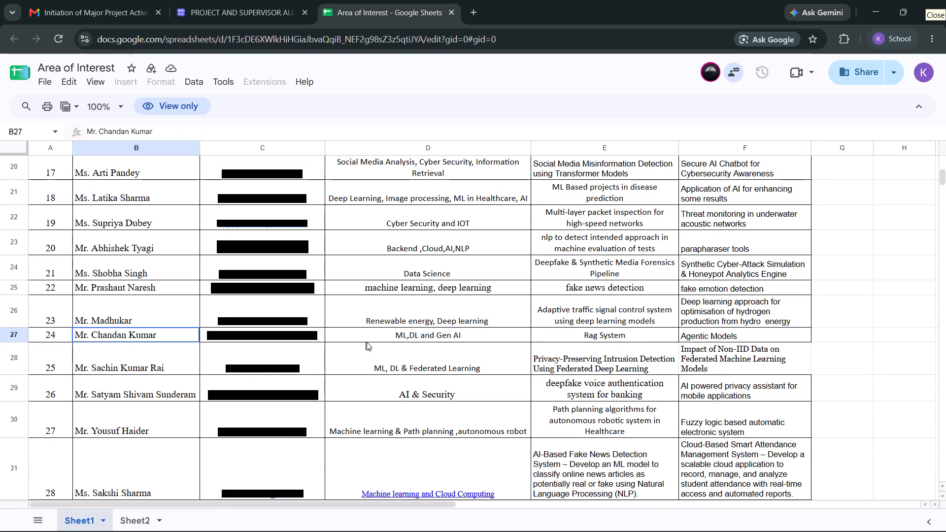
left_click(370, 341)
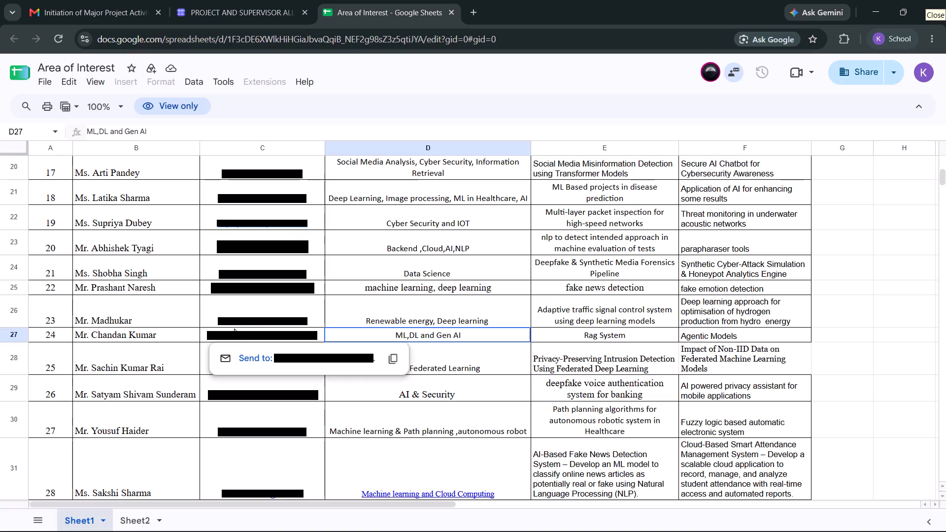
left_click(402, 318)
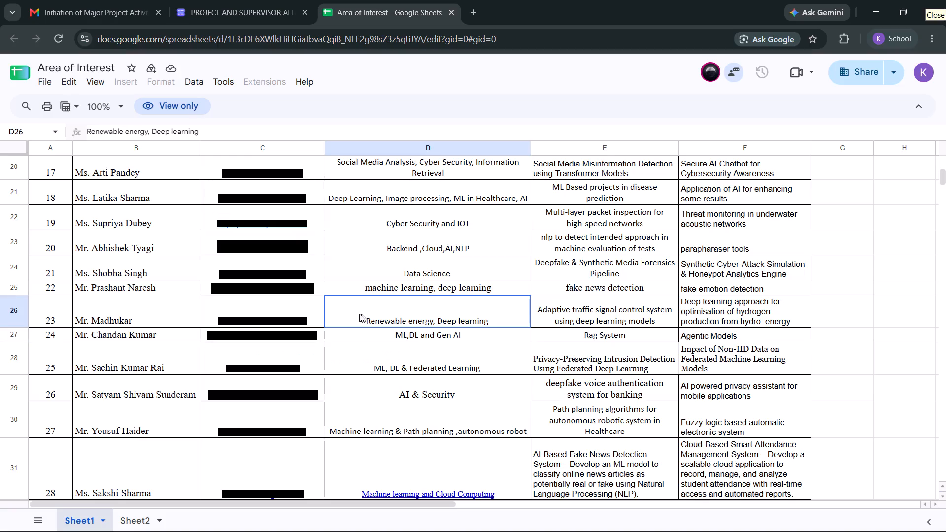
left_click(122, 291)
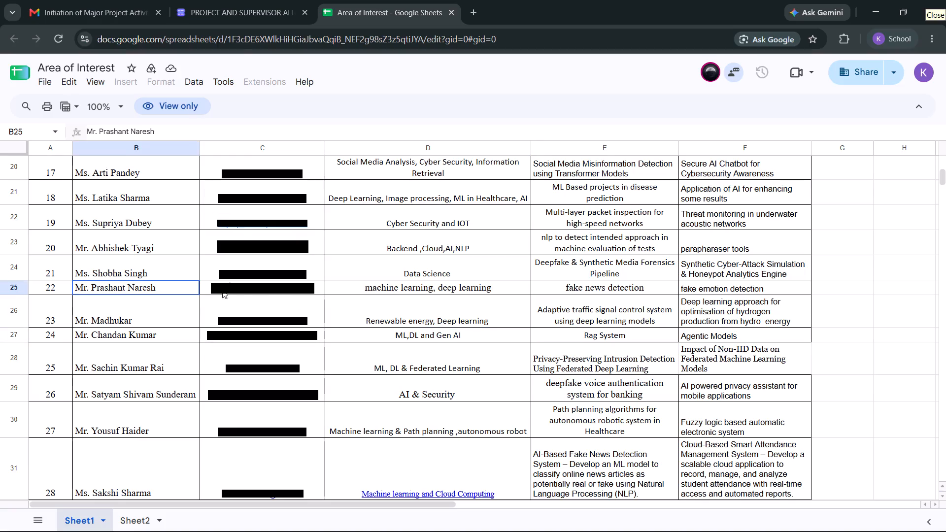
Return to the Project and Supervisor Allocation form and look through the guide options for the 1st and 2nd preferences.
left_click(210, 0)
scroll(373, 370, "down", 5)
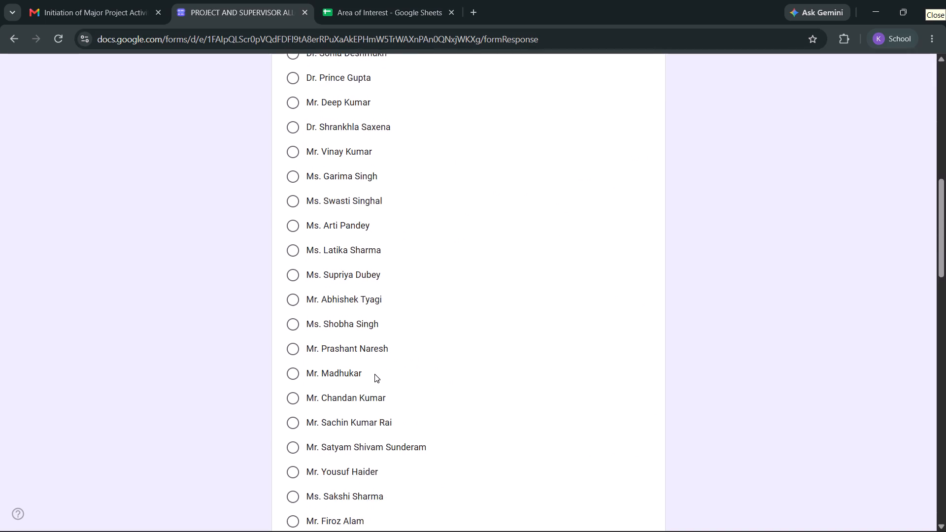
scroll(375, 374, "down", 15)
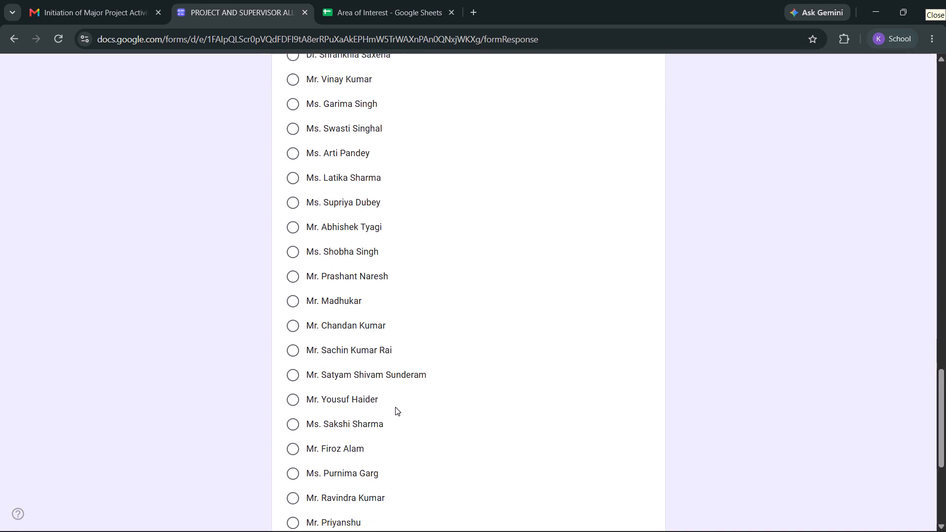
scroll(395, 407, "down", 6)
scroll(343, 328, "up", 10)
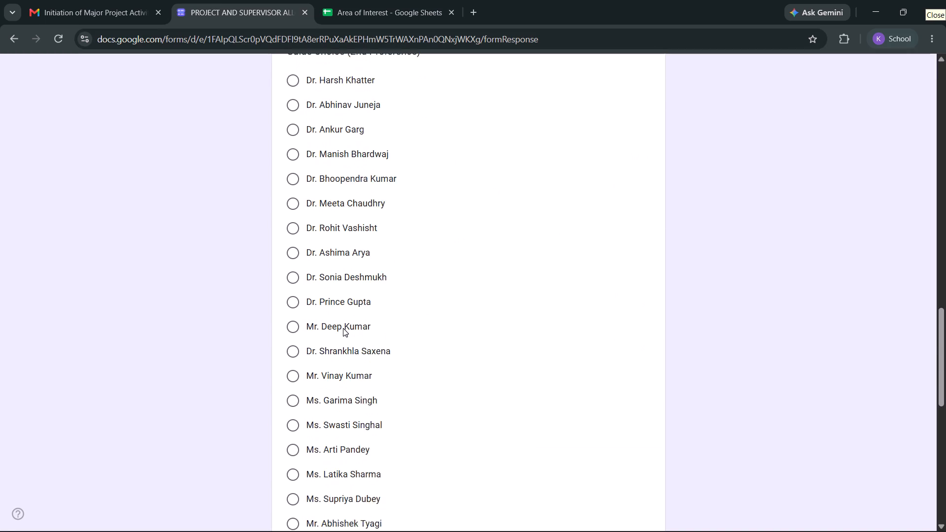
scroll(343, 328, "up", 14)
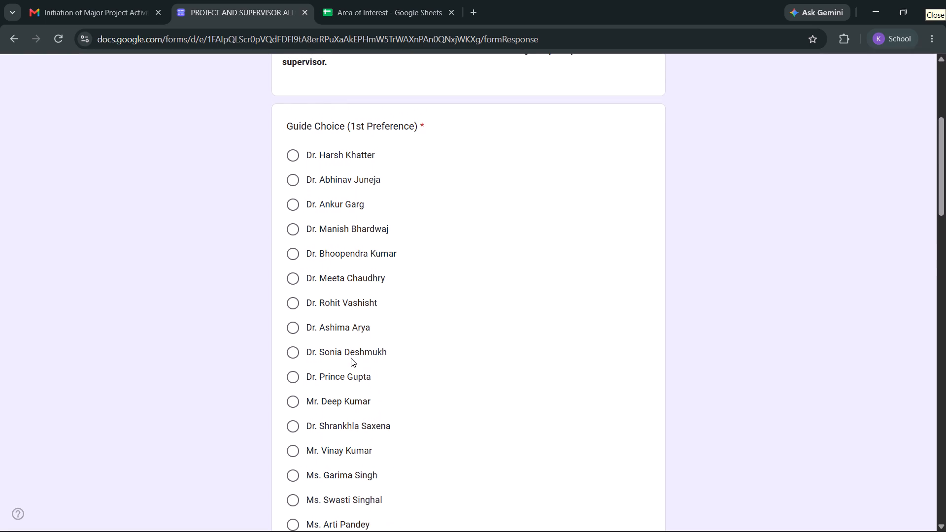
left_click(393, 0)
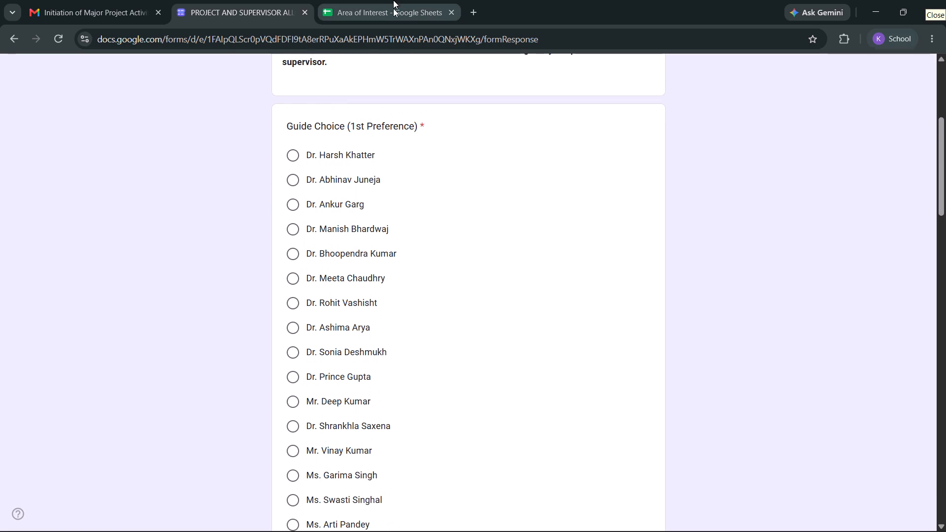
scroll(303, 377, "down", 4)
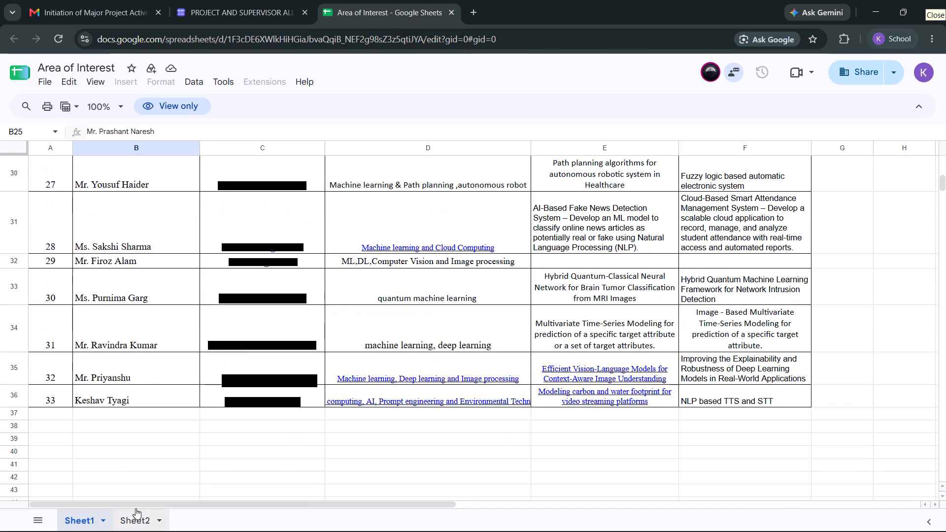
left_click(132, 518)
scroll(124, 382, "up", 1)
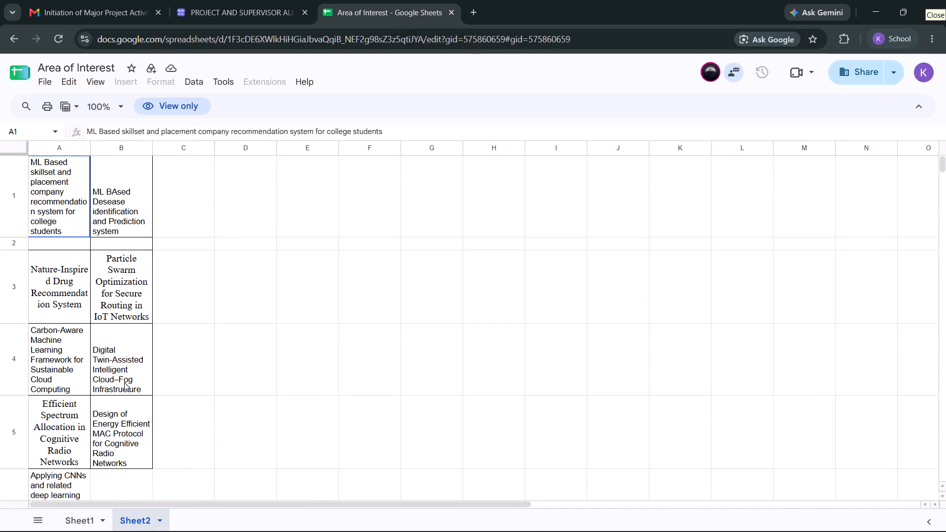
scroll(124, 382, "down", 3)
left_click(98, 517)
scroll(463, 404, "up", 9)
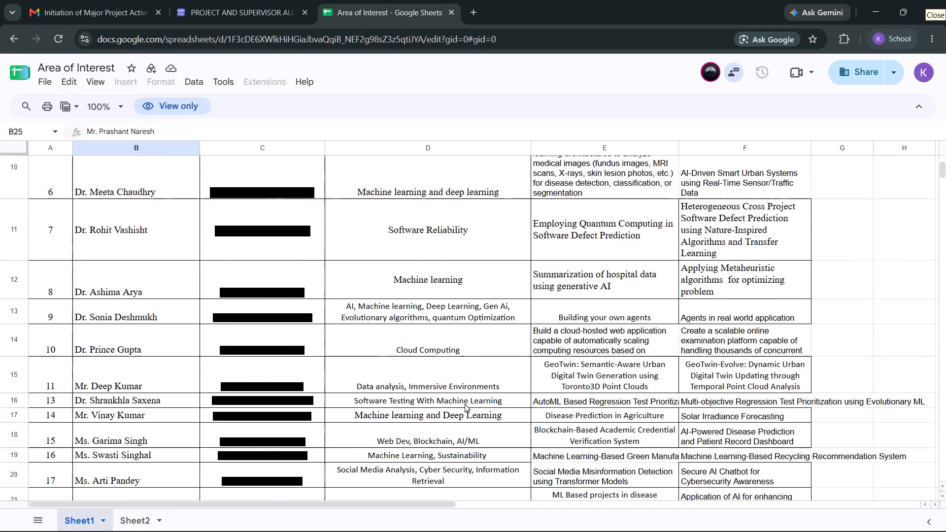
scroll(465, 404, "up", 6)
scroll(168, 371, "down", 2)
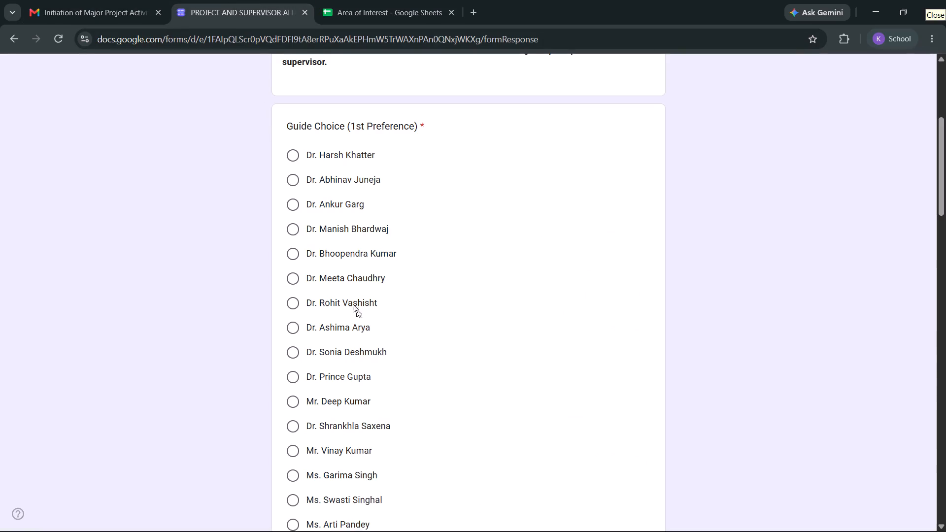
scroll(313, 337, "down", 1)
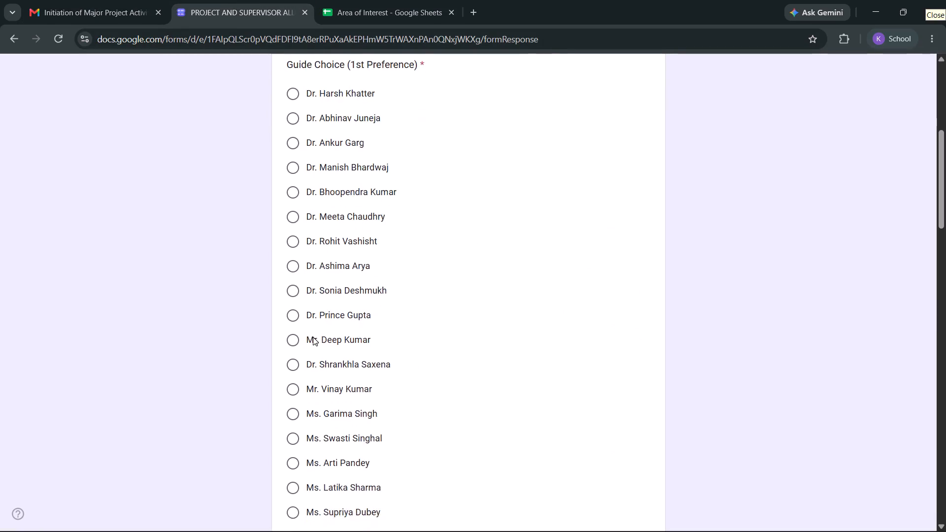
scroll(313, 337, "down", 1)
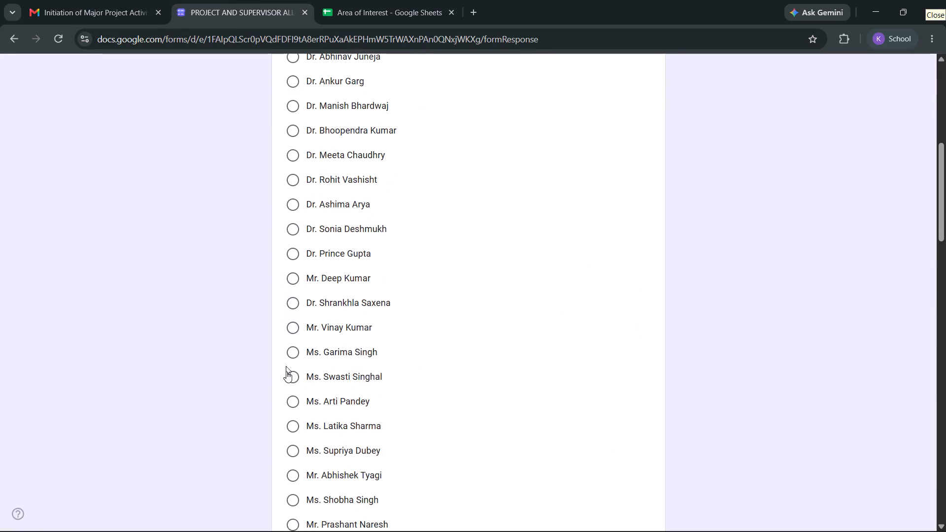
scroll(291, 391, "down", 6)
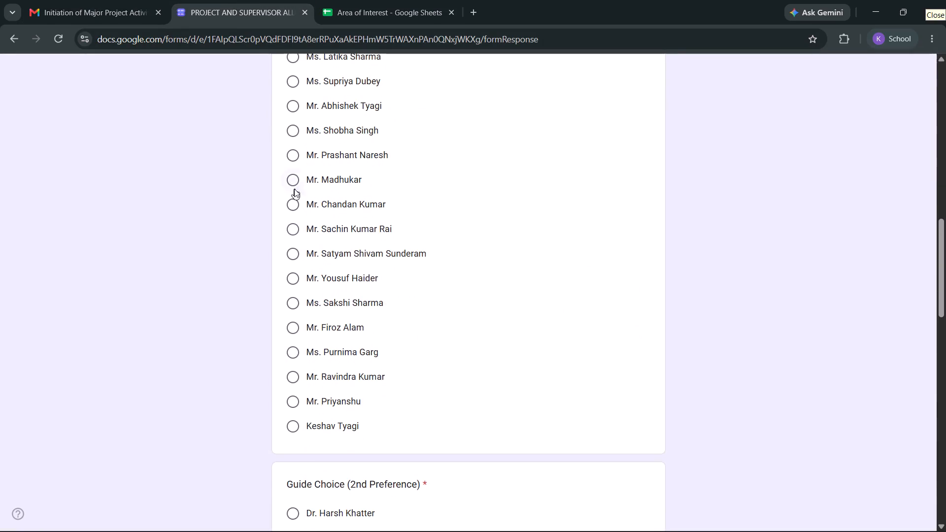
left_click(295, 201)
Check the Area of Interest spreadsheet for another guide and choose the row 13 faculty member as the form's 2nd-preference guide.
left_click(394, 0)
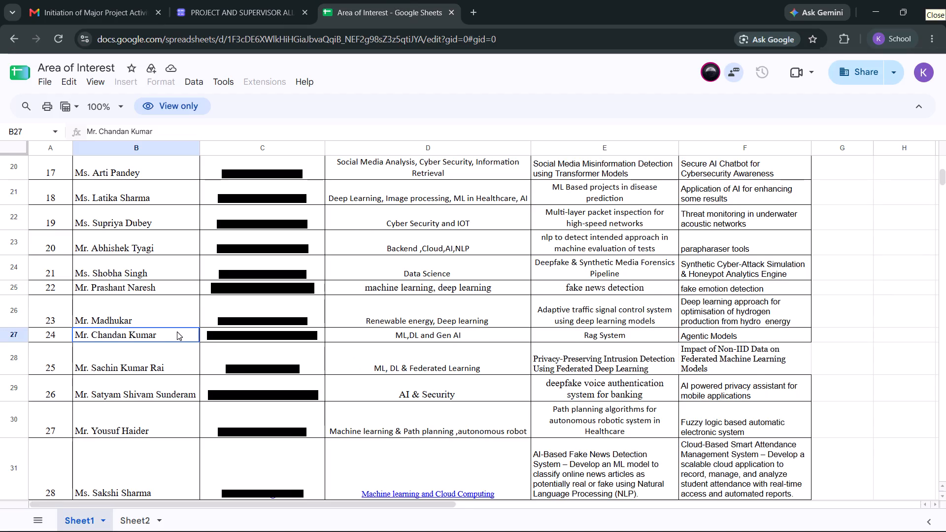
scroll(177, 332, "up", 2)
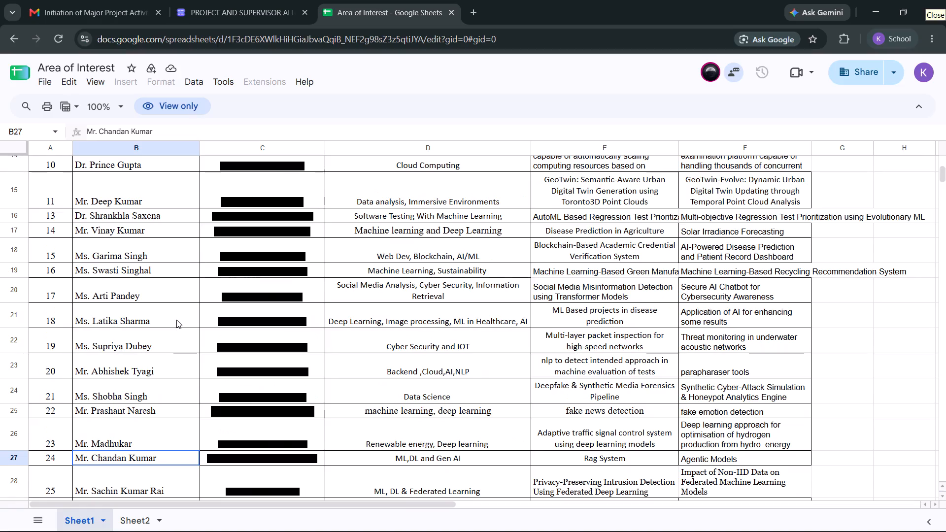
scroll(146, 268, "up", 2)
scroll(151, 363, "up", 2)
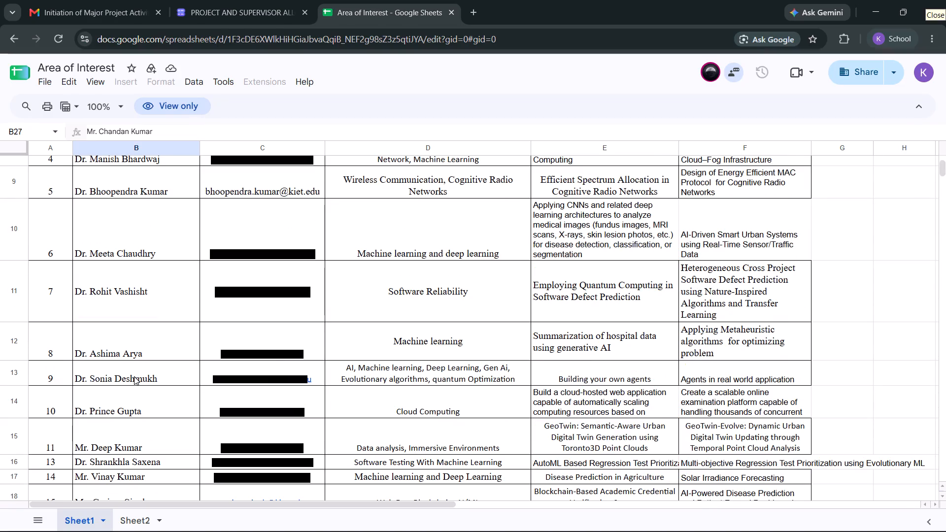
left_click(134, 376)
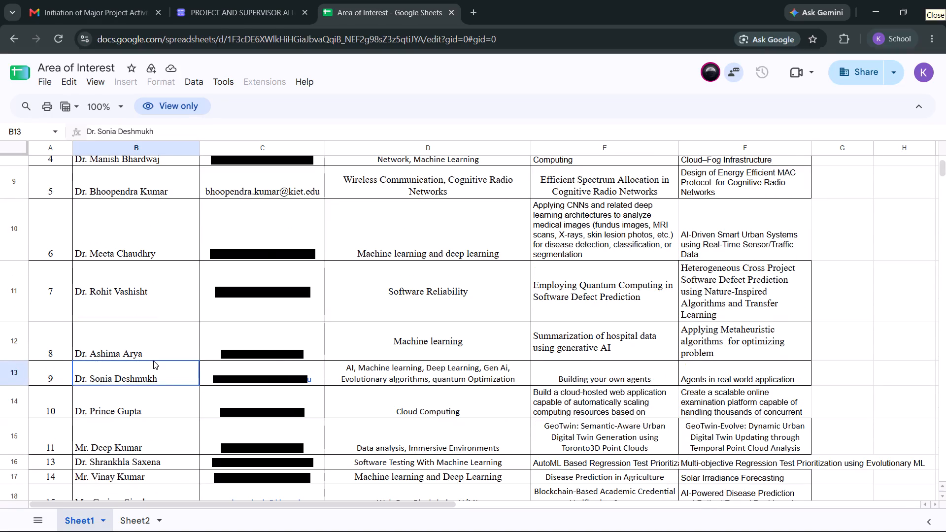
left_click(287, 0)
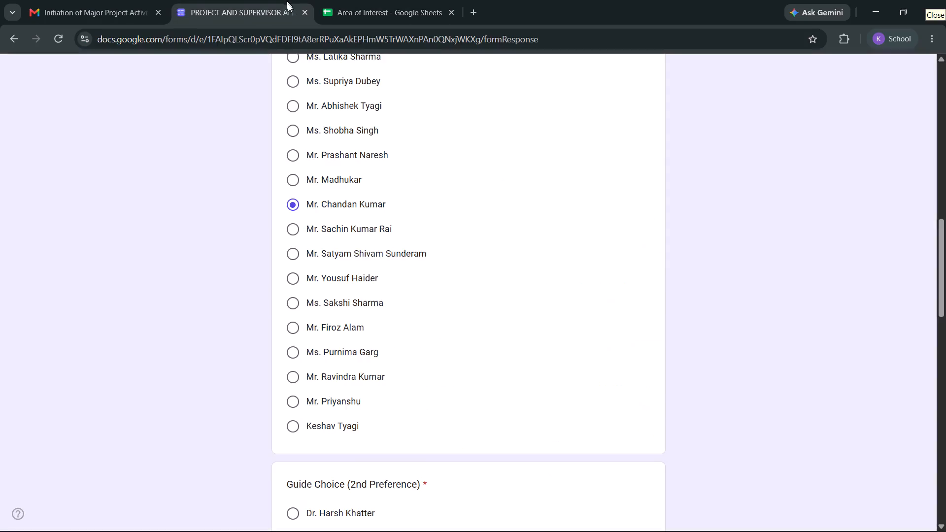
scroll(408, 362, "down", 10)
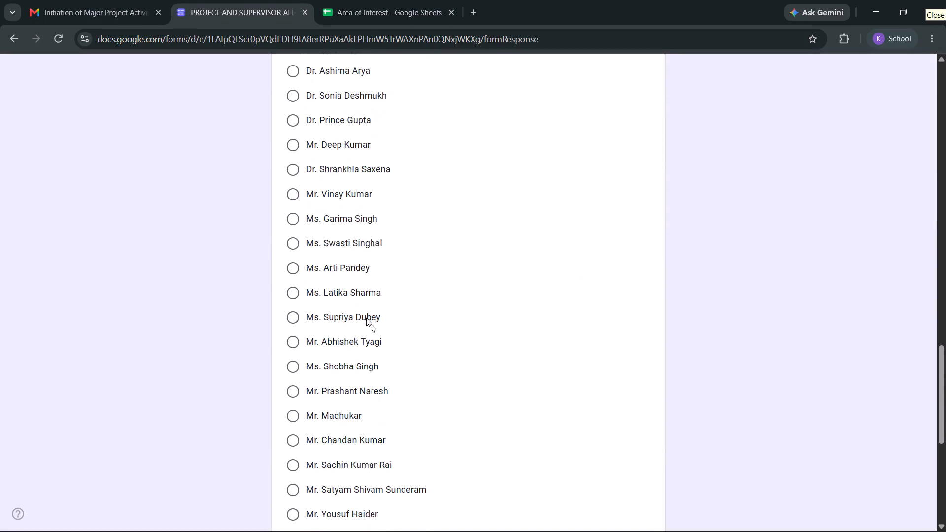
left_click(292, 92)
Review the 1st and 2nd preference guide selections through to the end of the form.
scroll(403, 290, "up", 6)
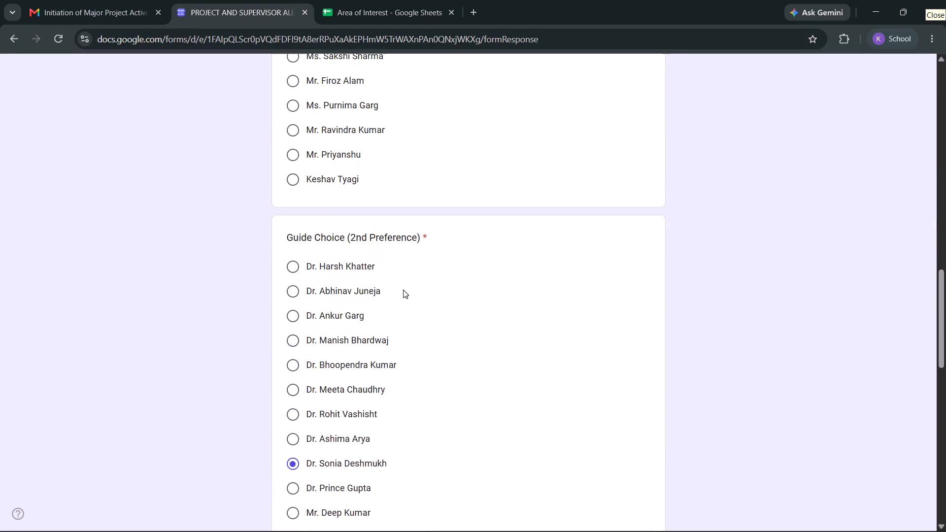
scroll(403, 290, "up", 4)
scroll(403, 290, "down", 6)
scroll(403, 290, "up", 6)
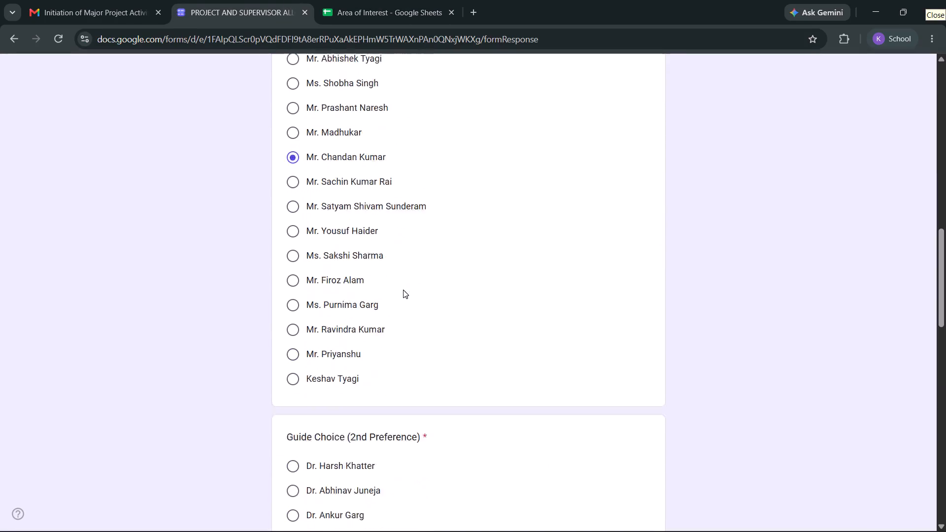
scroll(359, 265, "down", 4)
scroll(339, 458, "down", 2)
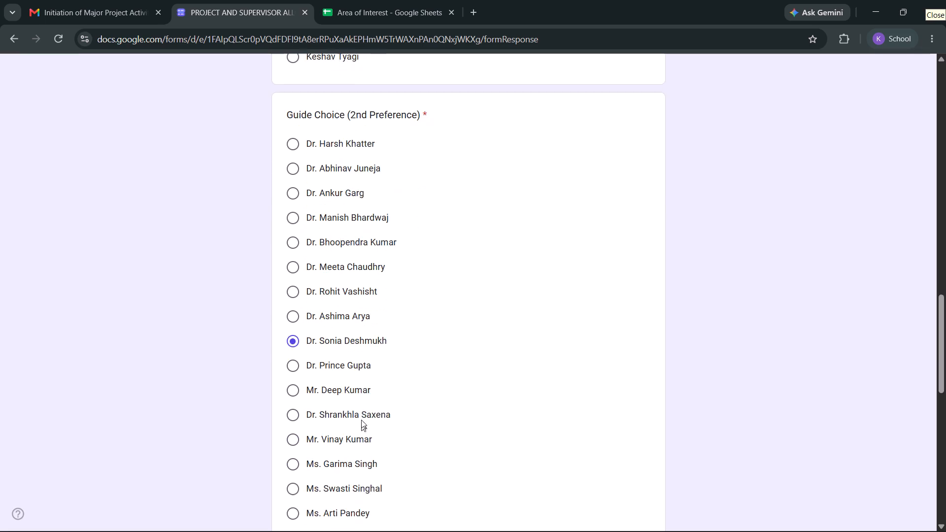
scroll(352, 387, "down", 9)
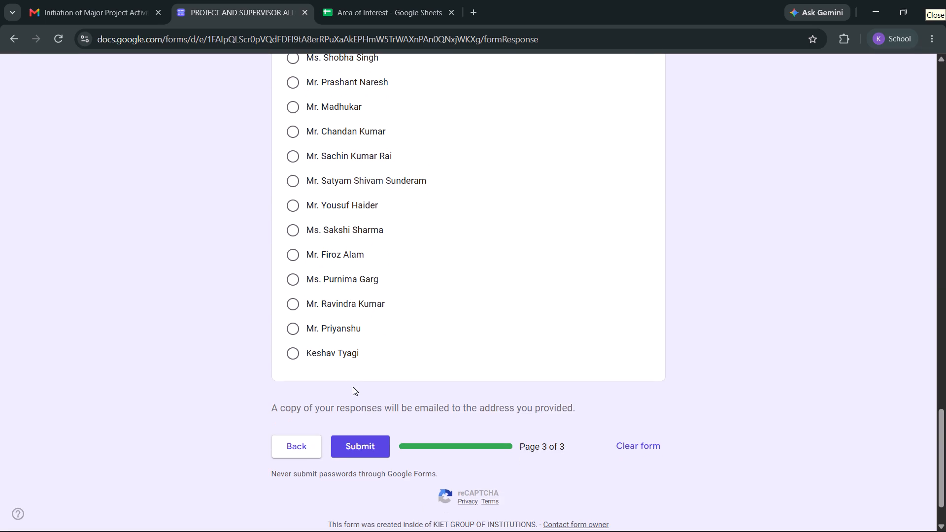
Compare alternative guides in Sheet1 of the Area of Interest spreadsheet, focusing on rows 28, 31 and 32, and return to the form.
left_click(395, 0)
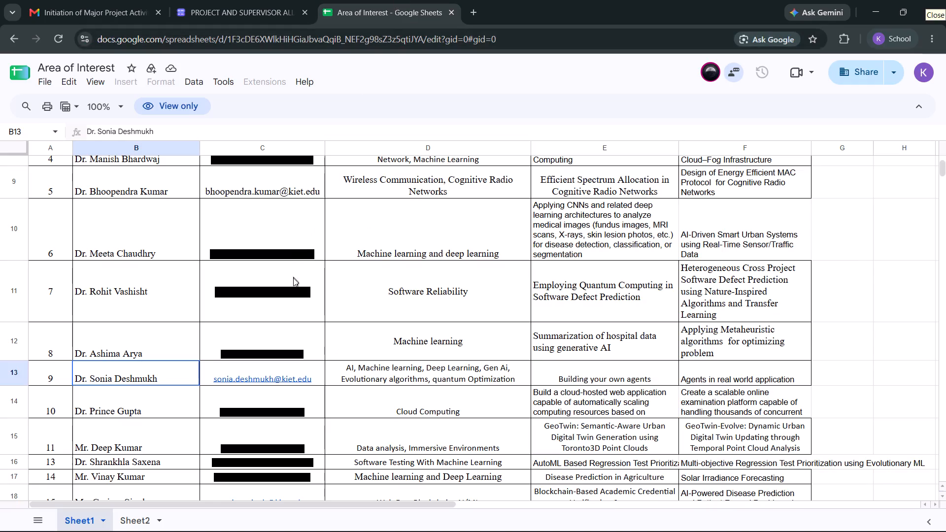
scroll(288, 315, "down", 4)
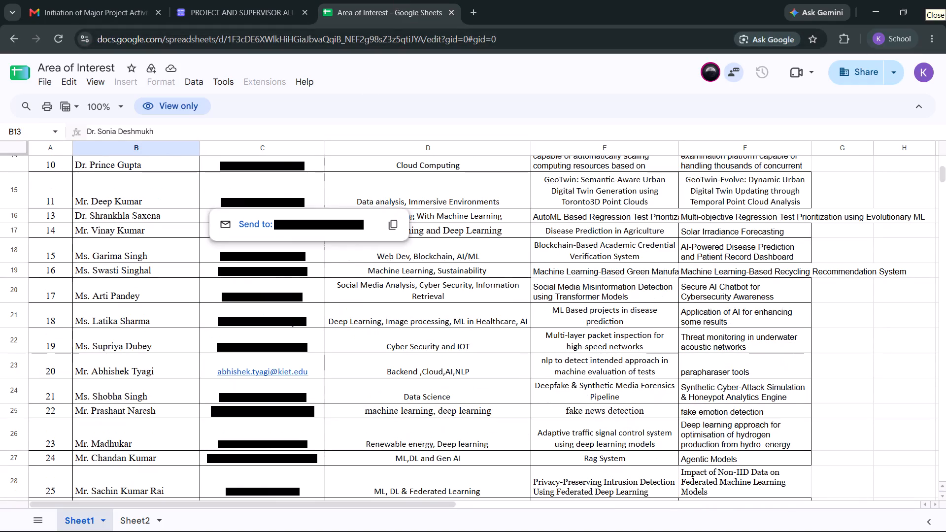
scroll(162, 334, "down", 2)
left_click(156, 364)
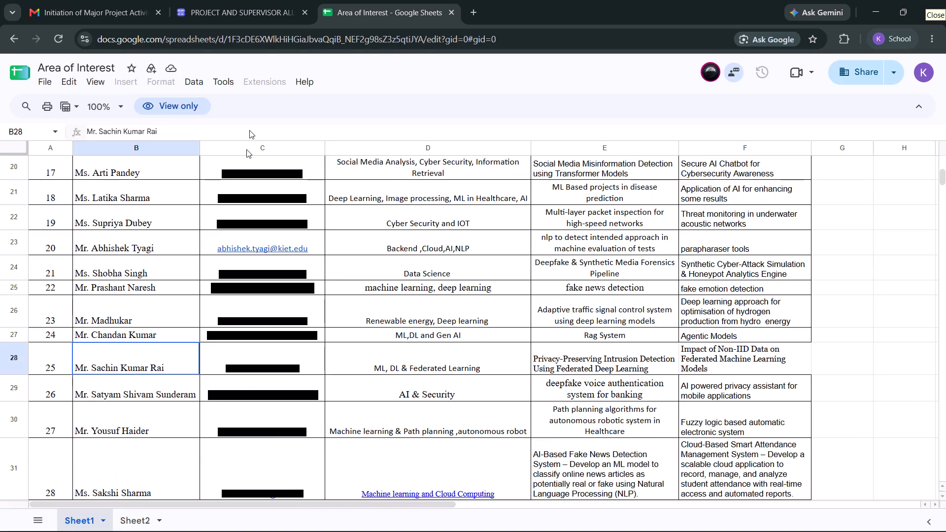
left_click(276, 0)
scroll(433, 324, "up", 9)
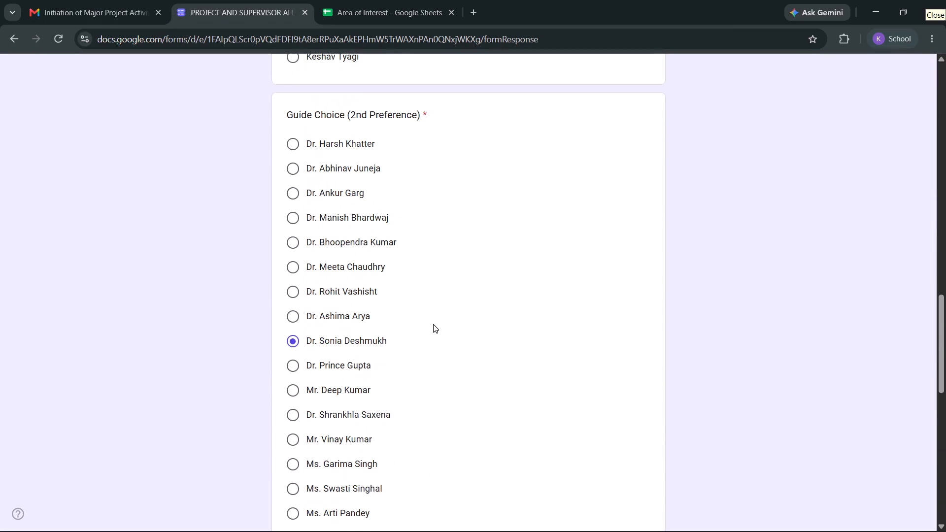
scroll(433, 324, "up", 1)
left_click(371, 0)
scroll(156, 407, "down", 1)
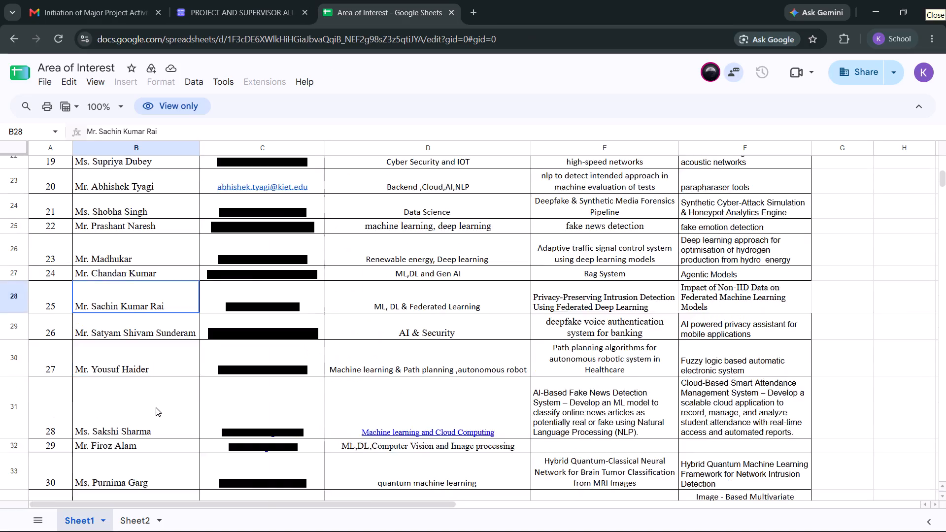
scroll(156, 407, "down", 1)
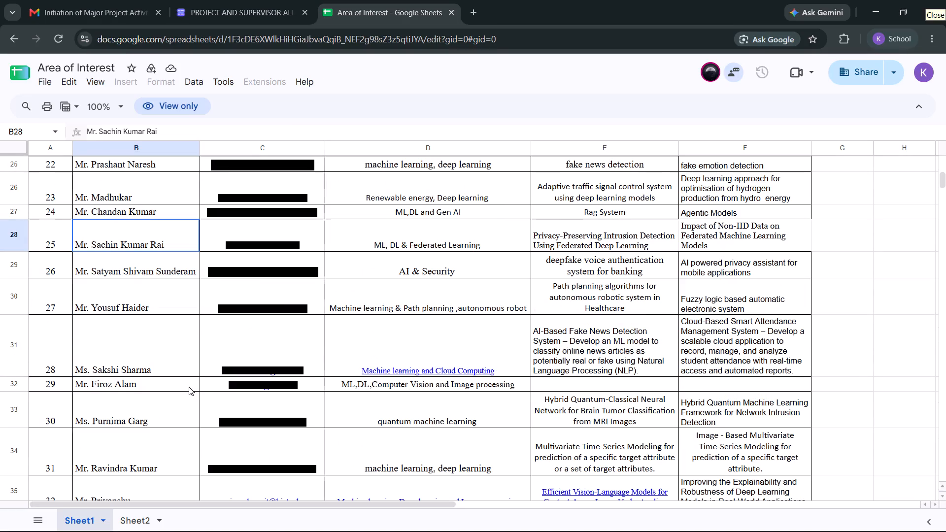
left_click(139, 368)
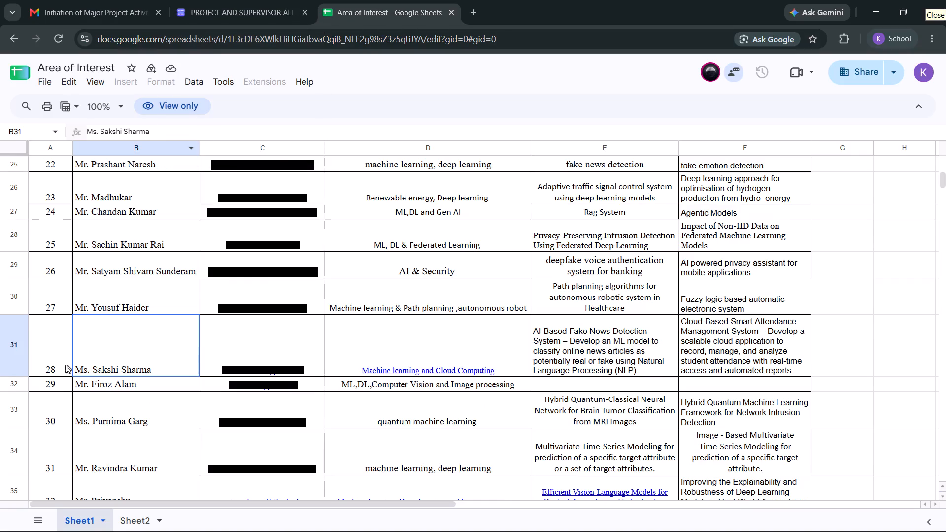
left_click(19, 381)
left_click(19, 372)
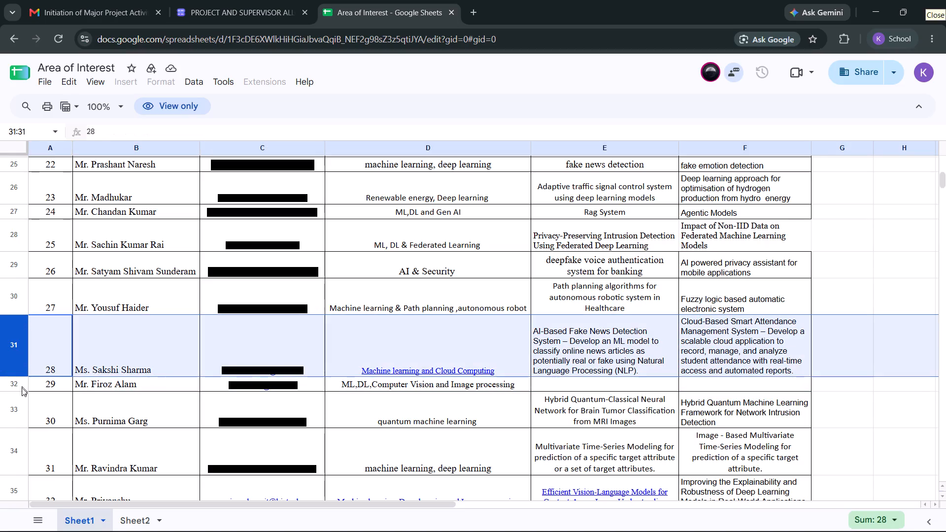
left_click(97, 387)
scroll(262, 400, "down", 3)
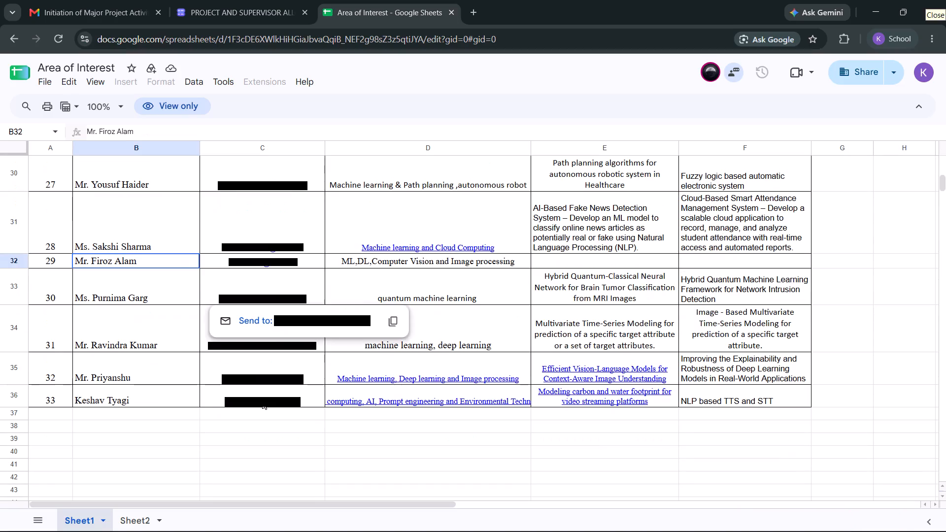
scroll(248, 390, "up", 5)
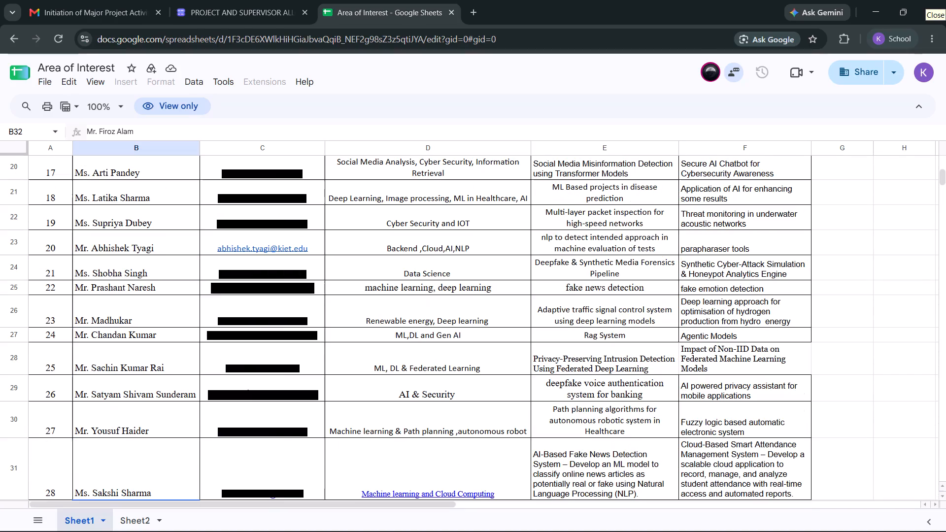
left_click(119, 370)
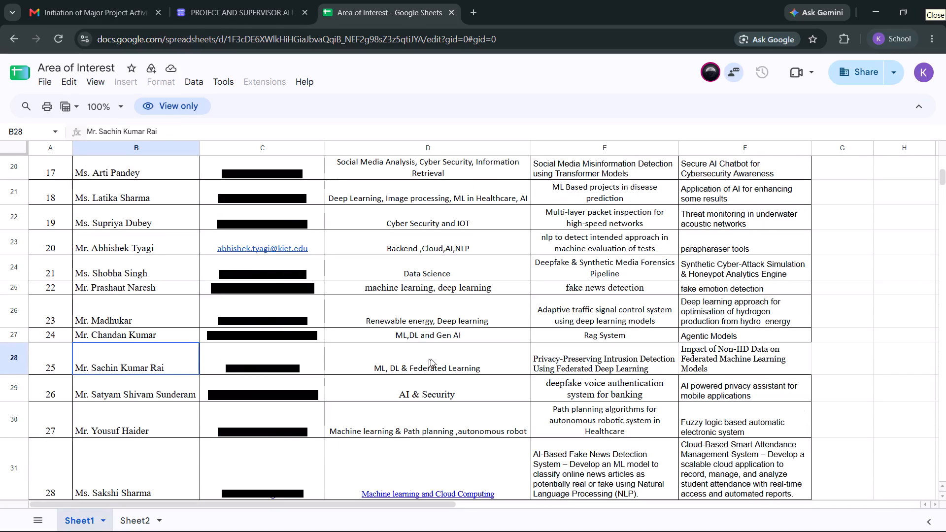
left_click(260, 0)
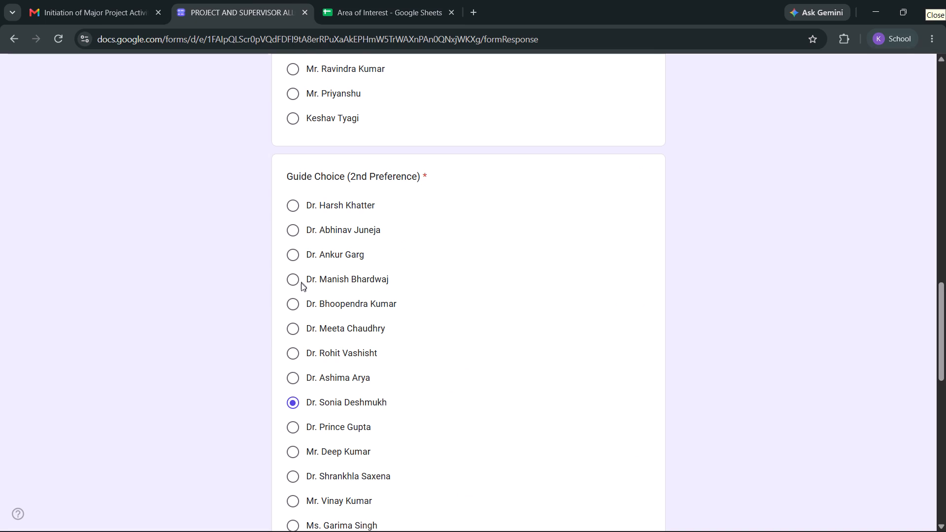
Review the selected 1st and 2nd preference guides against the other faculty options in the form.
scroll(301, 283, "up", 3)
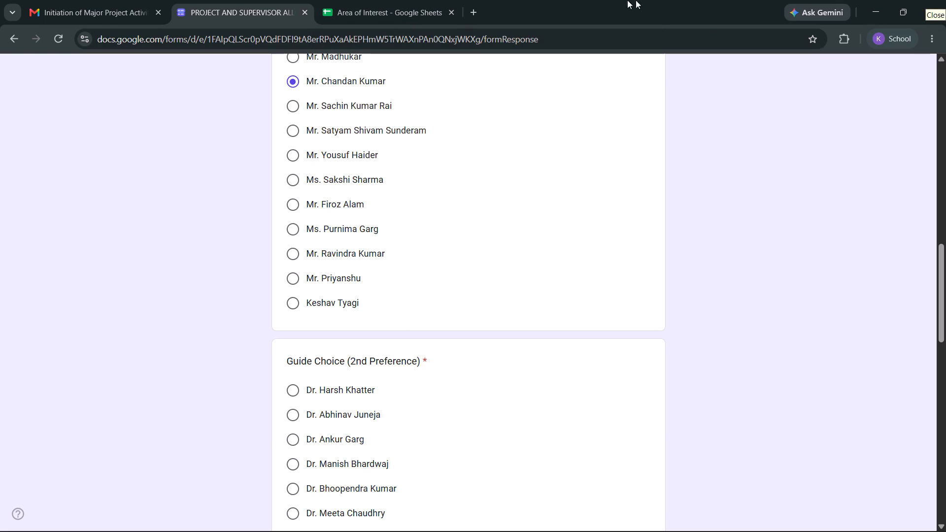
scroll(361, 330, "down", 2)
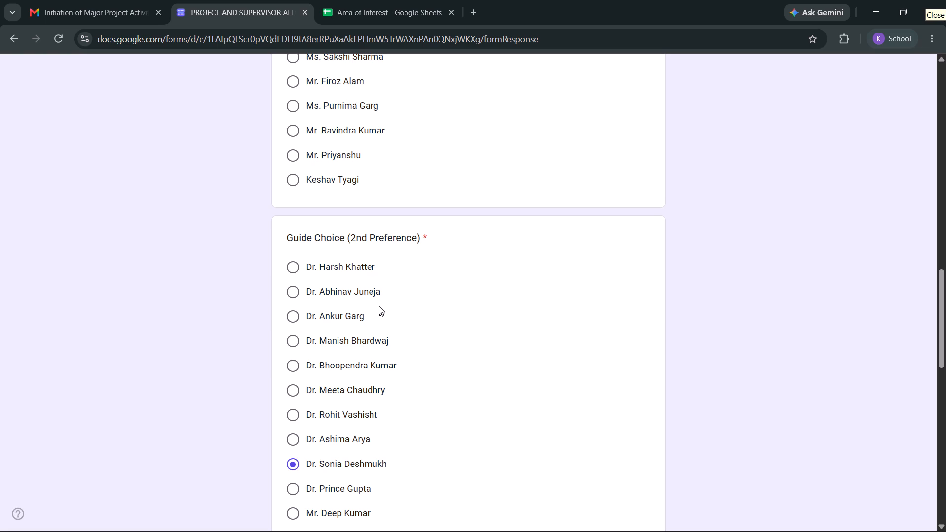
scroll(386, 312, "up", 2)
scroll(359, 358, "down", 4)
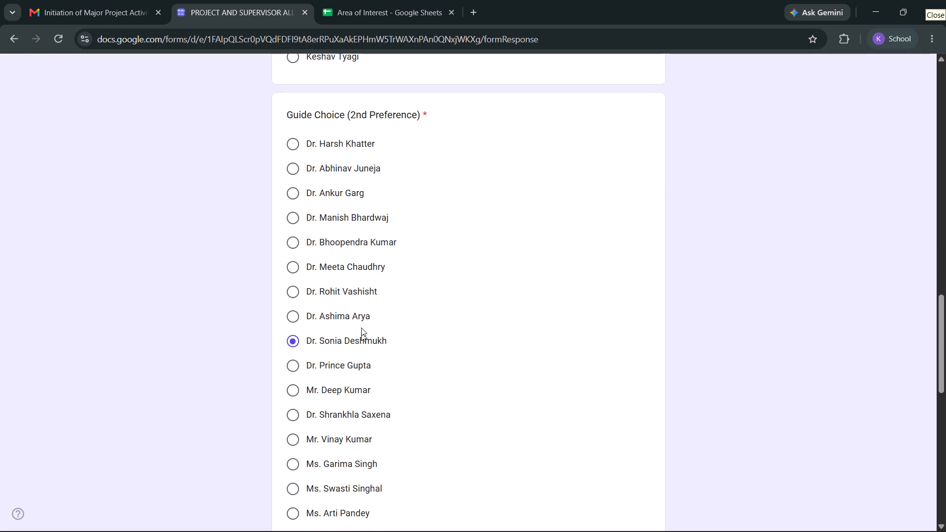
scroll(378, 295, "down", 2)
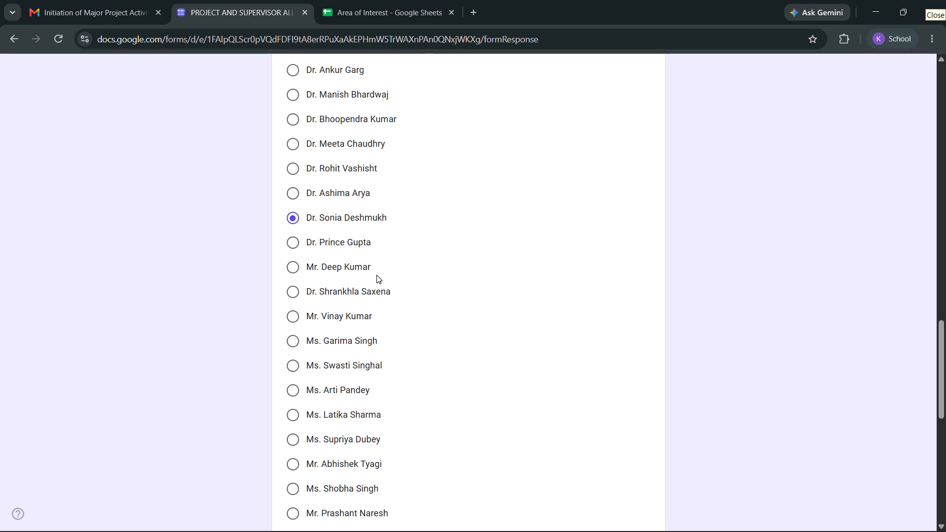
scroll(375, 273, "down", 5)
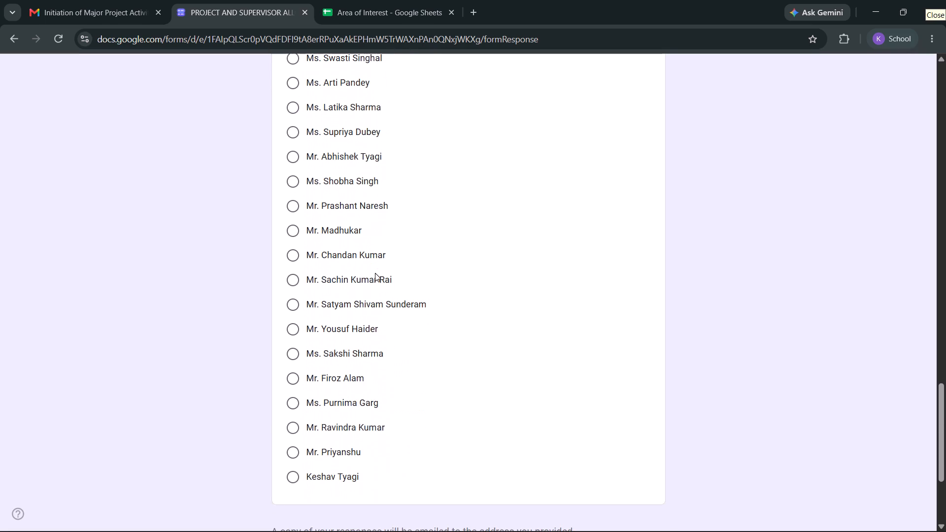
scroll(375, 273, "up", 10)
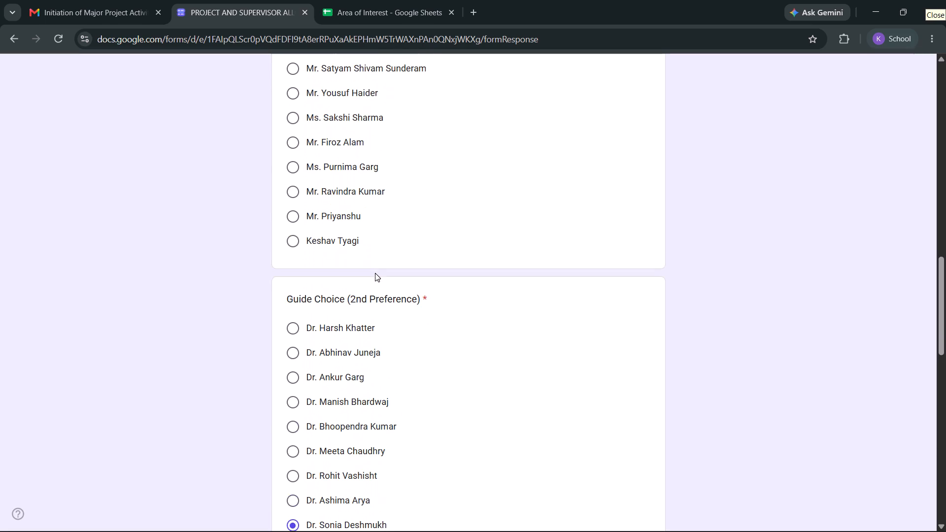
scroll(471, 279, "up", 3)
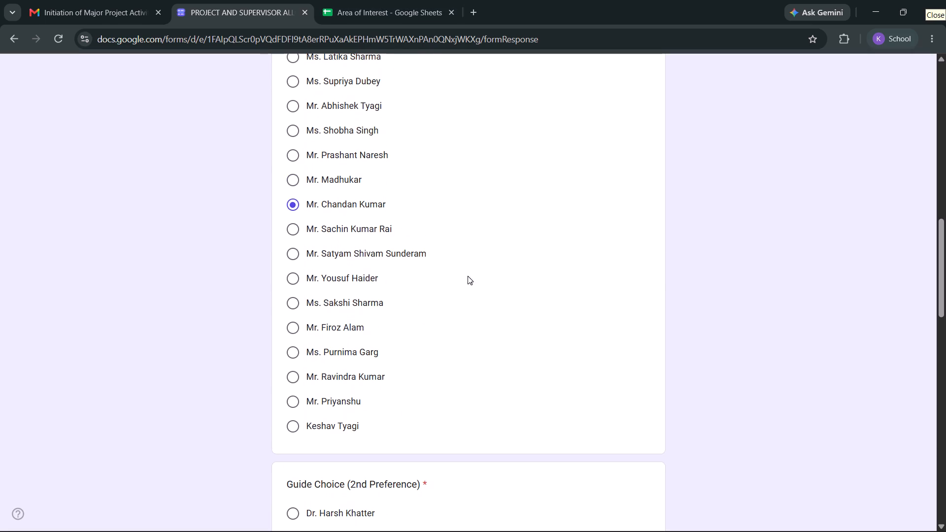
Re-examine the faculty list in Sheet1 of the Area of Interest spreadsheet, comparing areas of interest and project titles from the first entry onward.
left_click(384, 0)
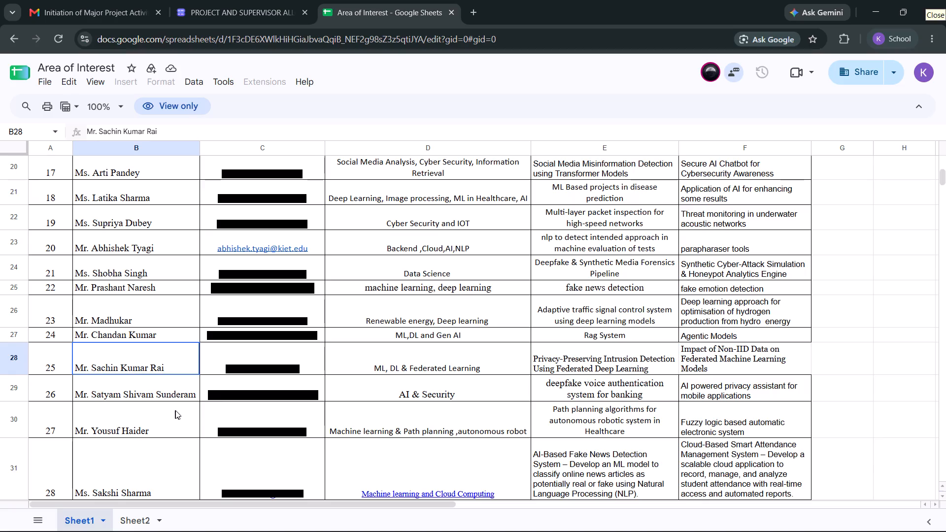
scroll(193, 408, "down", 5)
scroll(183, 378, "up", 5)
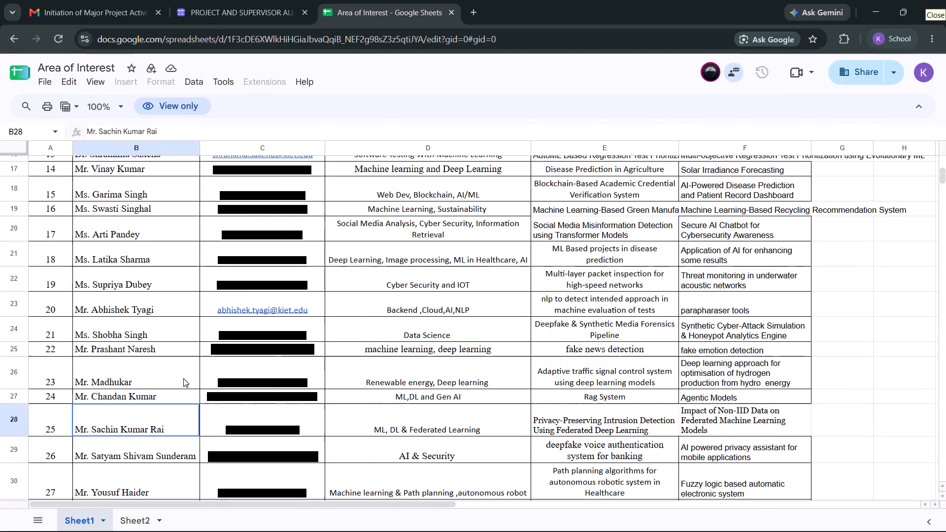
scroll(183, 378, "up", 12)
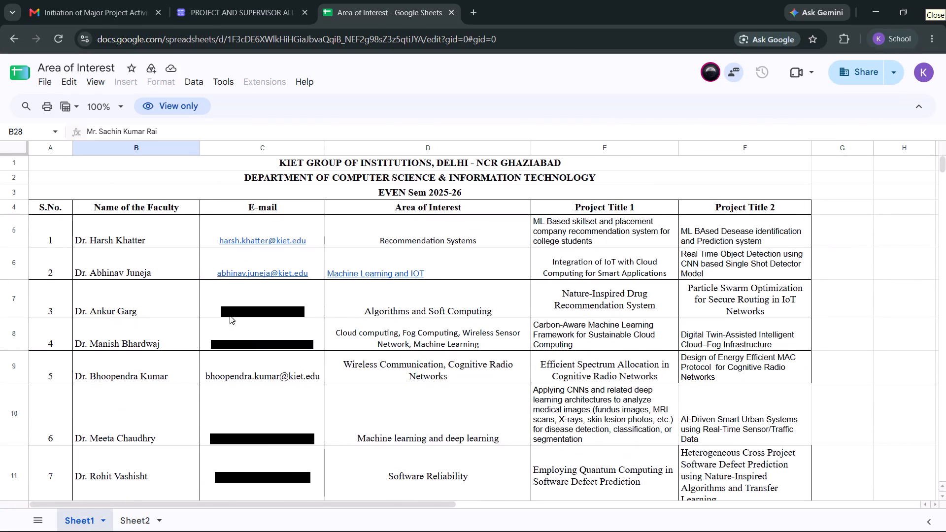
scroll(111, 272, "down", 4)
scroll(112, 271, "up", 4)
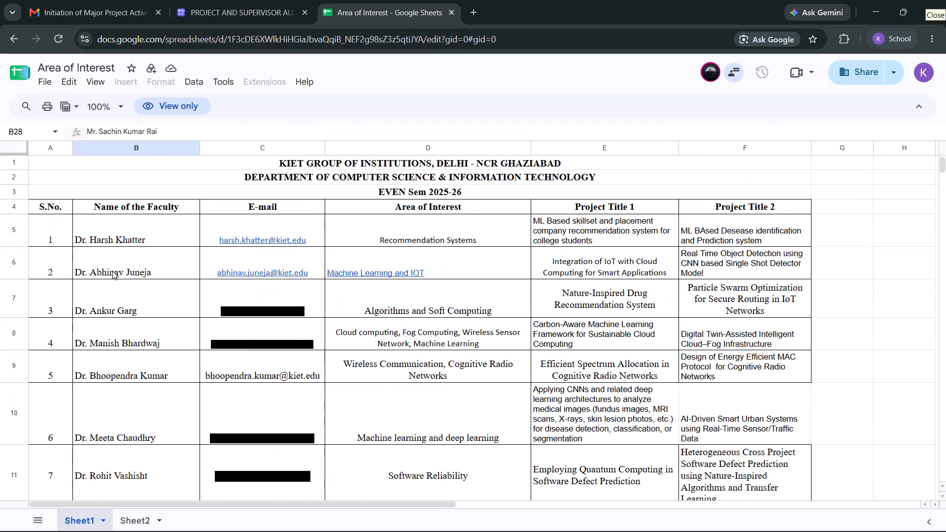
scroll(112, 271, "down", 1)
scroll(165, 376, "down", 3)
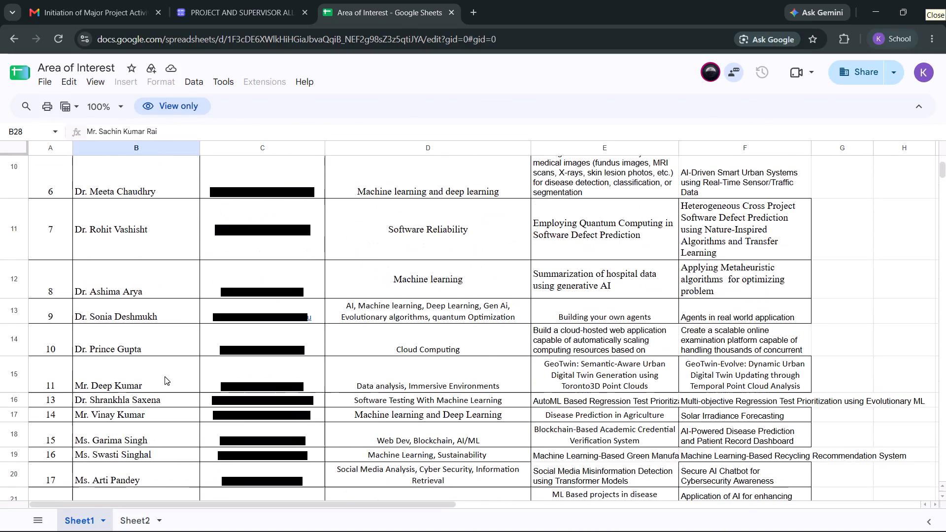
scroll(165, 376, "down", 3)
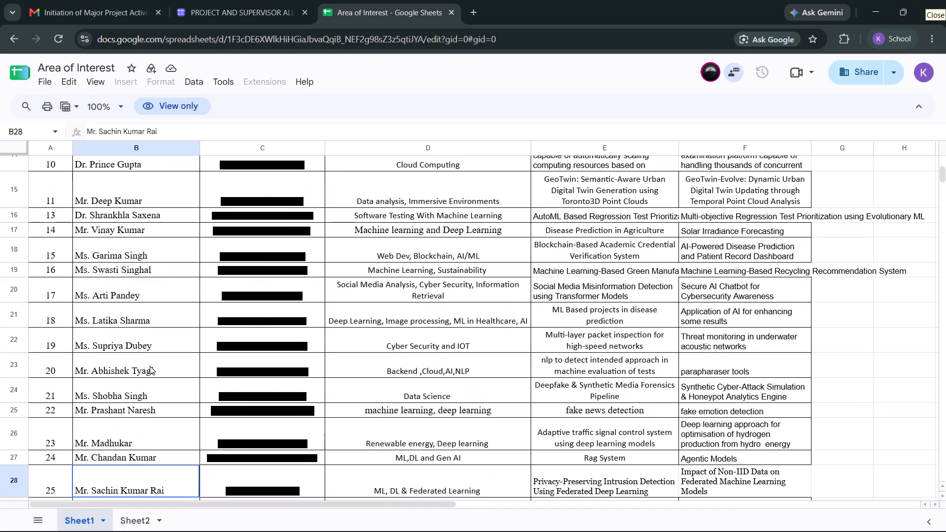
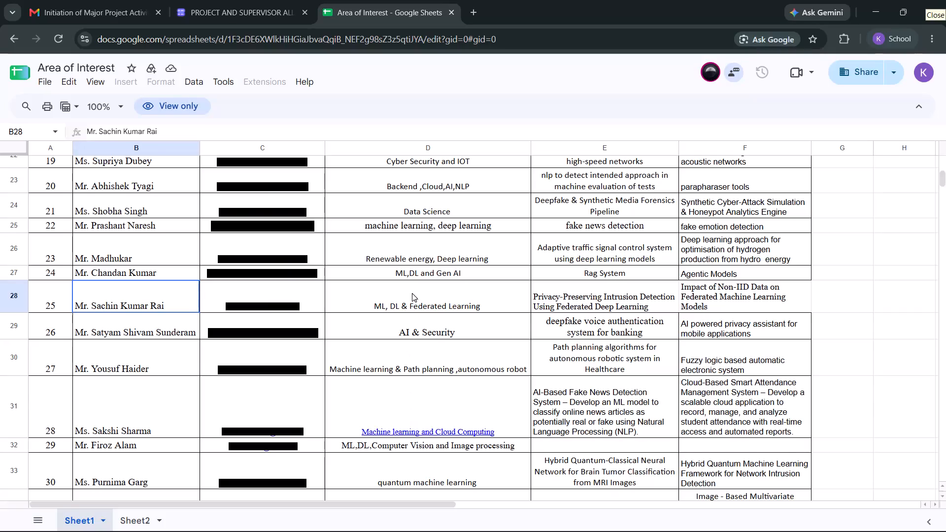
Examine the faculty entry in row 23 of the Area of Interest spreadsheet as a potential guide, including its project titles.
scroll(228, 287, "up", 1)
left_click(150, 246)
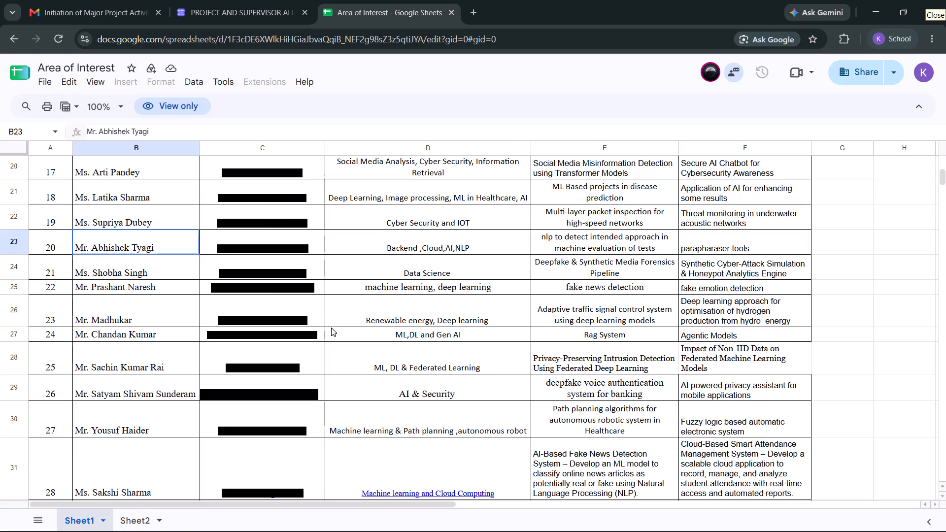
Review more potential guides in Sheet1 of the Area of Interest spreadsheet, ending on the faculty name in row 28.
scroll(215, 393, "down", 1)
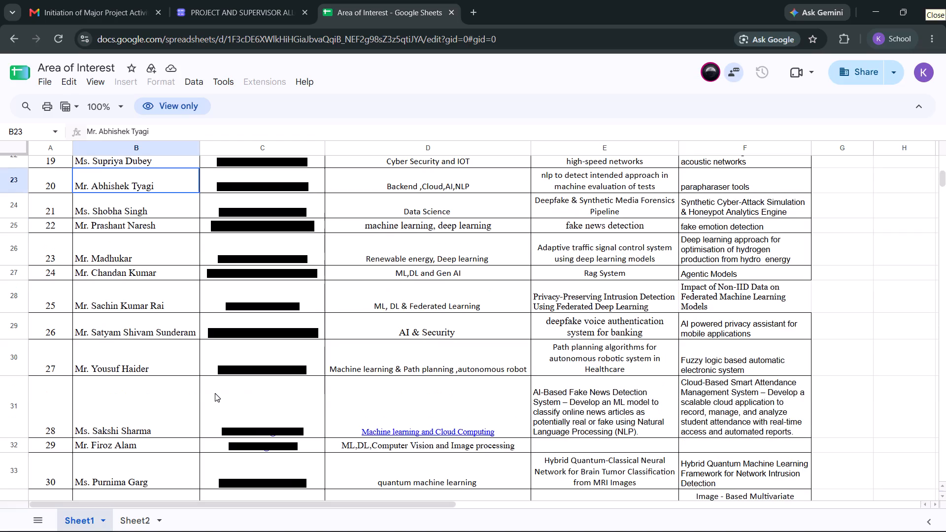
scroll(215, 393, "up", 1)
scroll(213, 389, "down", 1)
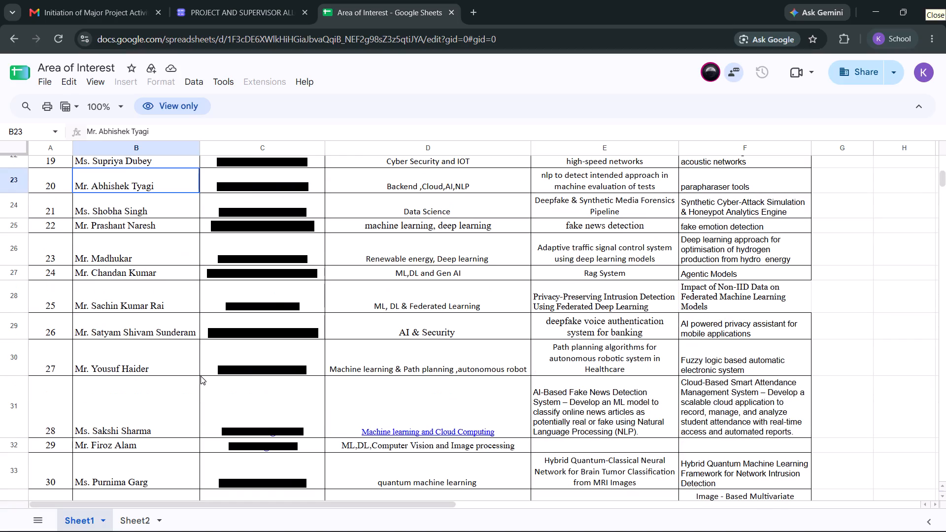
left_click(136, 311)
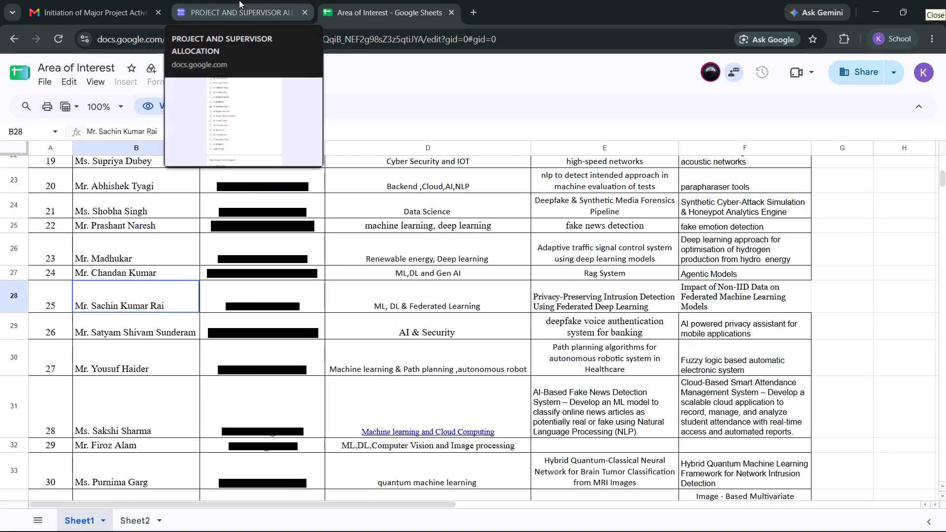
Search the web for "spin the wheel" in a new browser tab and open the Wheel of Names site.
left_click(477, 13)
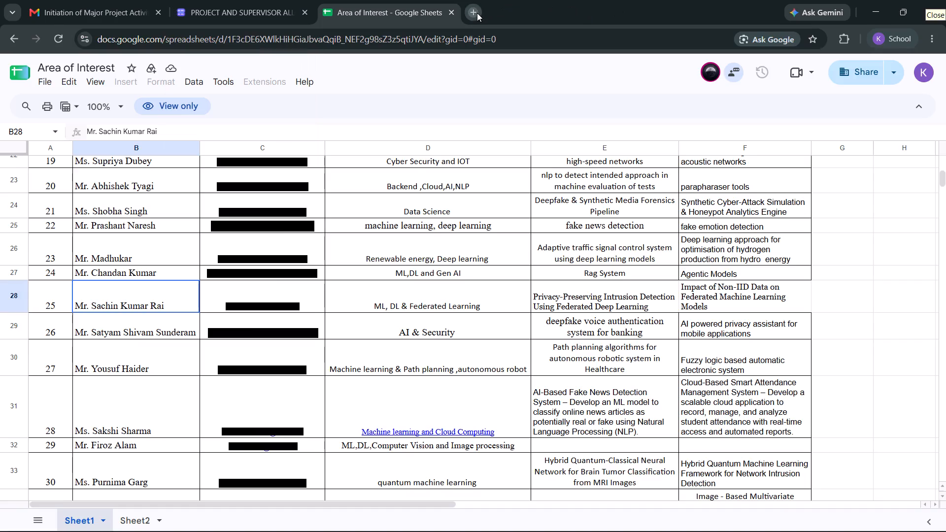
type("SPIN THE WE")
key("BackSpace")
type("HEEL")
key("Return")
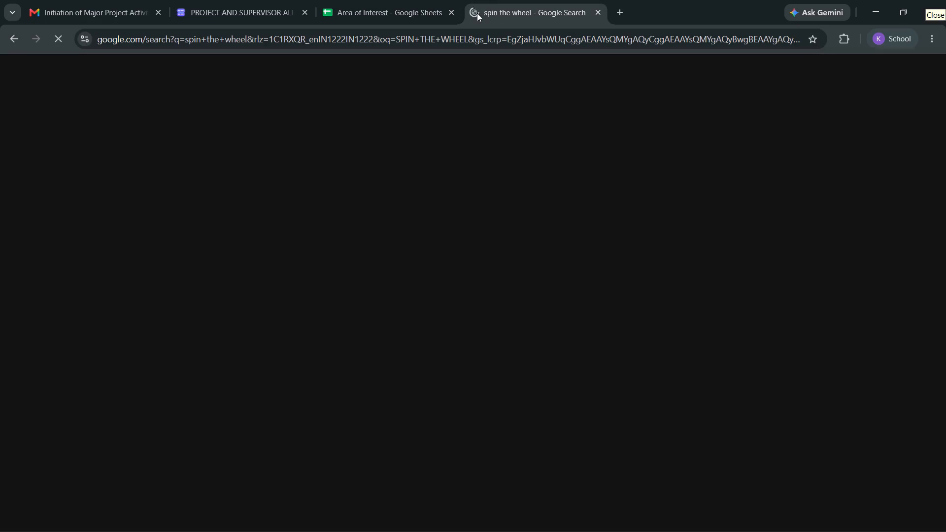
left_click(254, 197)
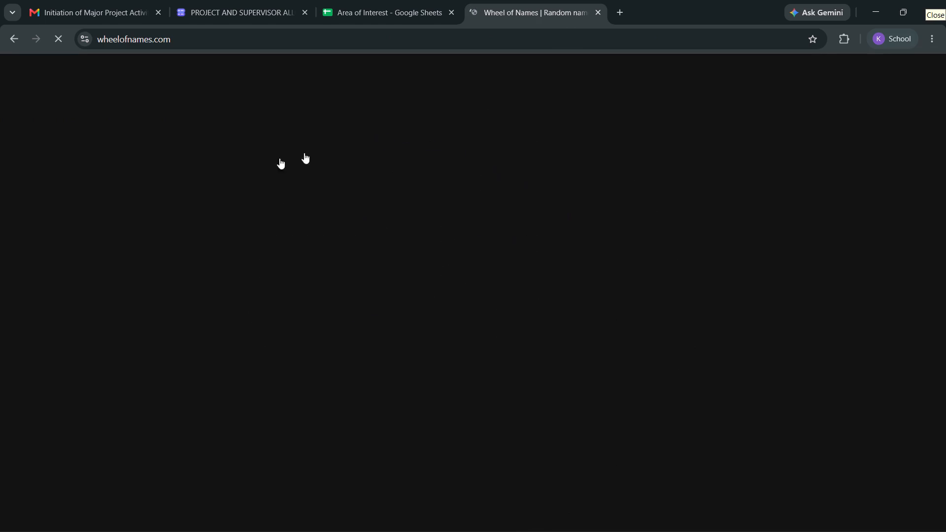
Select the default sample names in the wheel's entries list, from Hanna upward.
left_click_drag(755, 286, 719, 209)
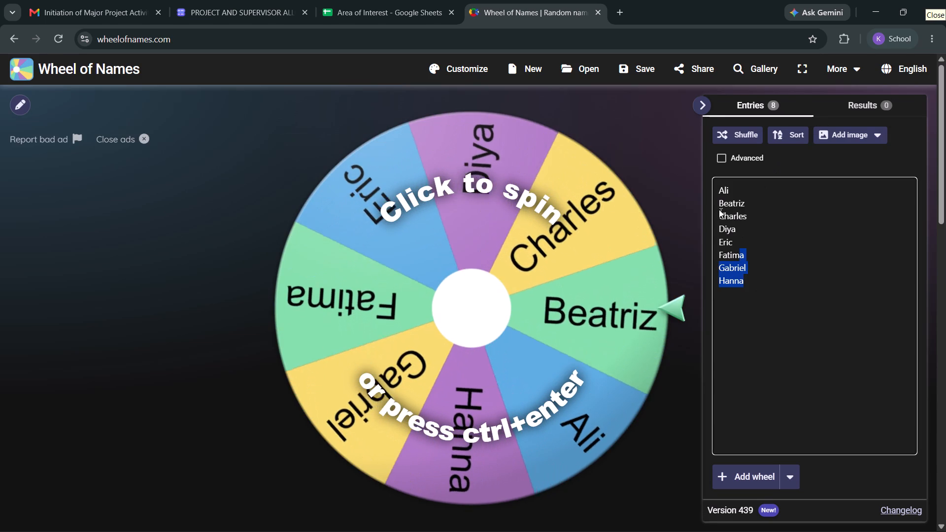
Replace all the sample names in the wheel's entries list with SONIA, TYAGI and SACHIN on separate lines.
left_click_drag(719, 209, 703, 176)
key("BackSpace")
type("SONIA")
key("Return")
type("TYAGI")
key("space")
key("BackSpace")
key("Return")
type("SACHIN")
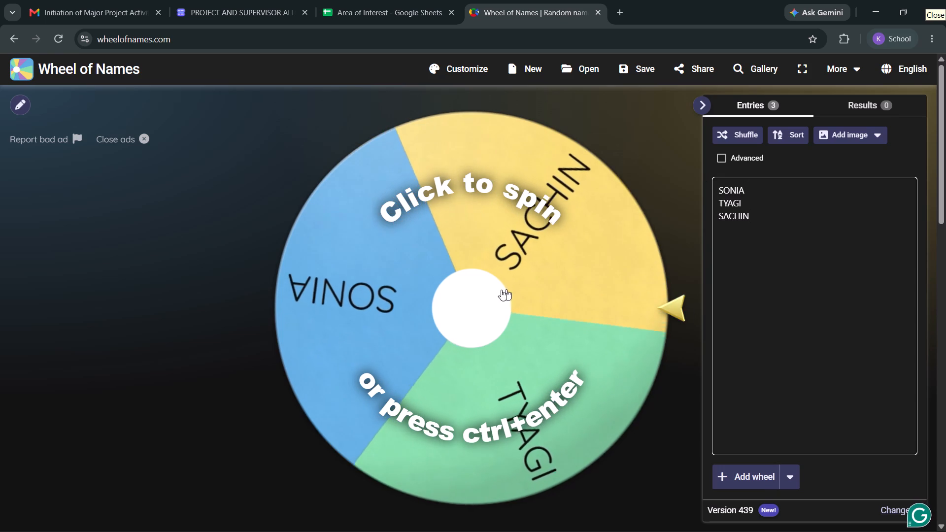
Spin the wheel to draw one of the three shortlisted guides at random.
left_click(478, 299)
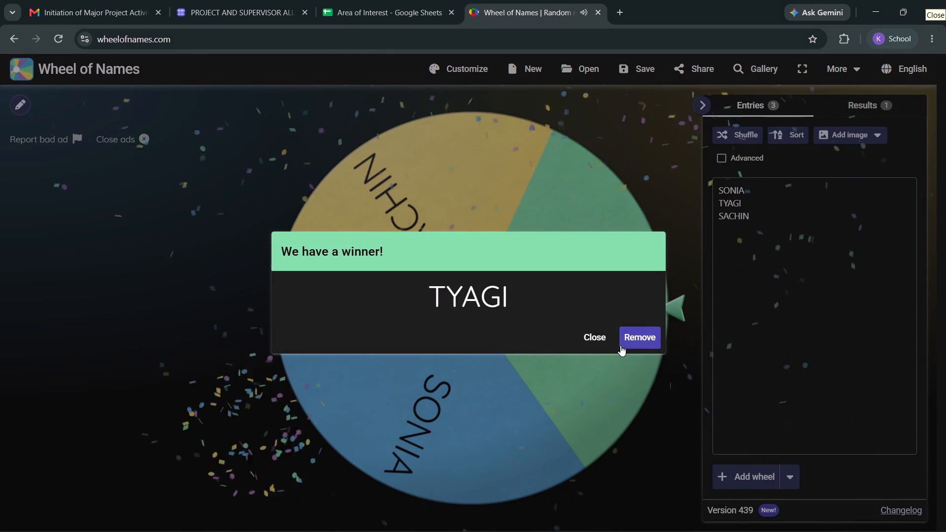
left_click(344, 0)
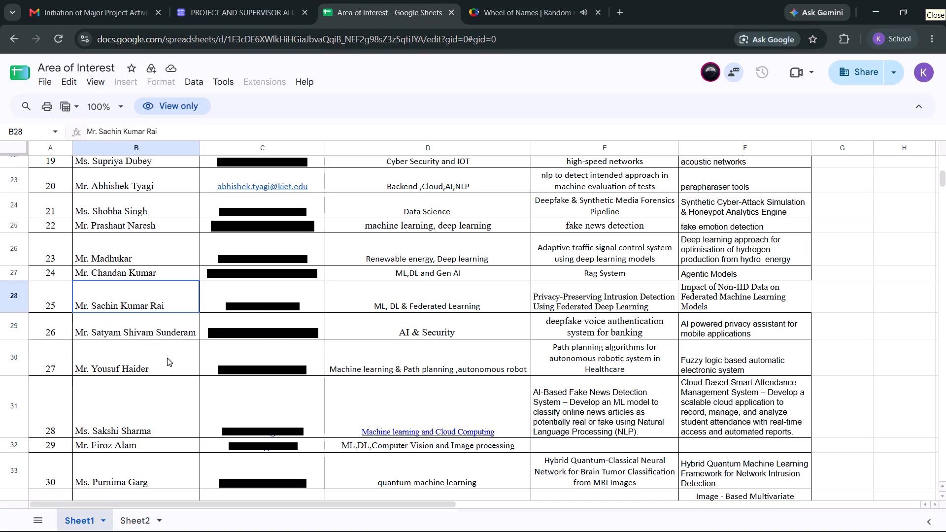
left_click(272, 0)
scroll(330, 400, "down", 5)
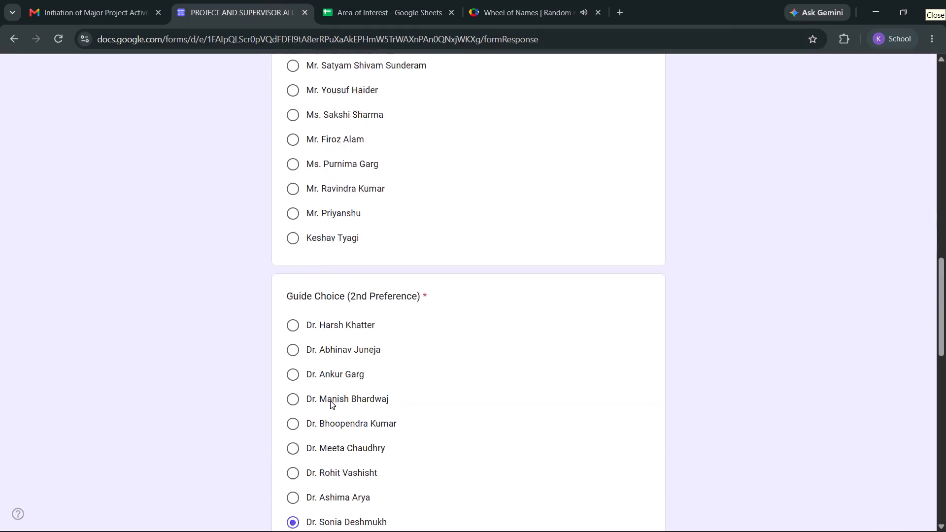
scroll(330, 400, "down", 4)
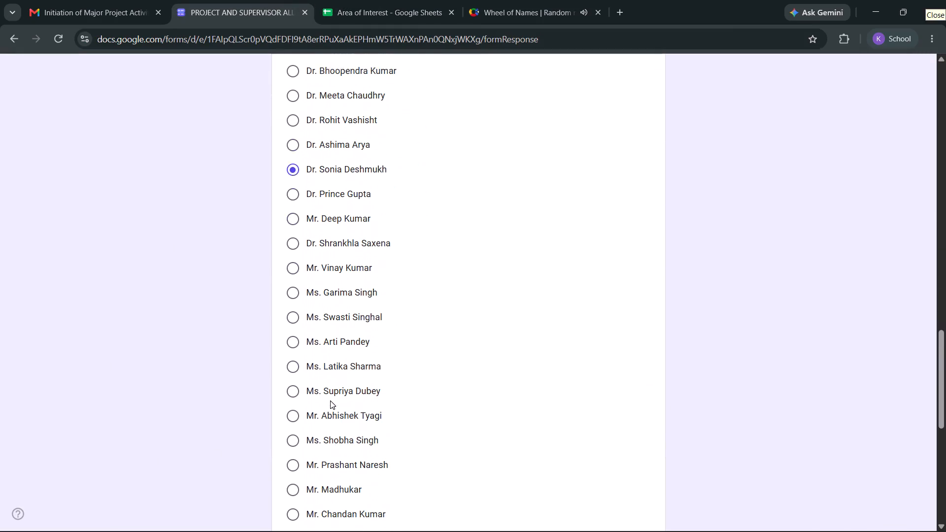
scroll(330, 400, "down", 1)
left_click(294, 334)
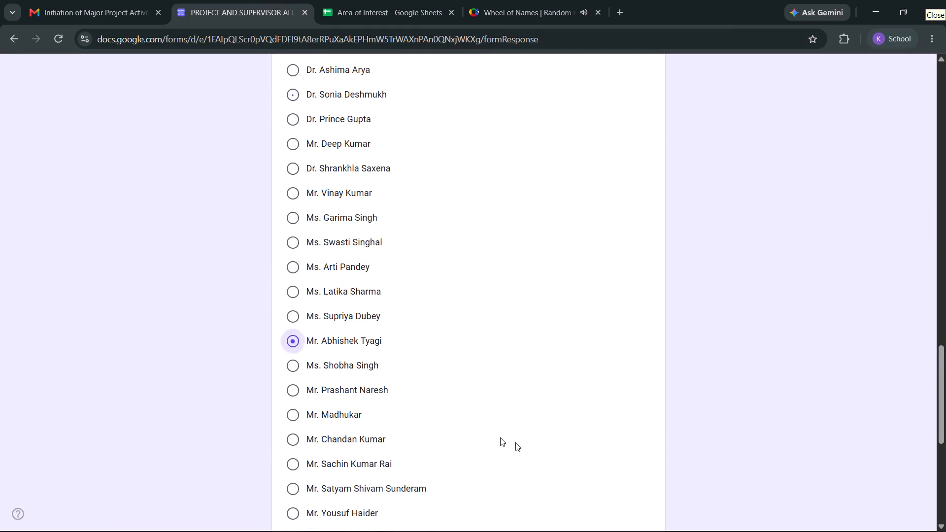
scroll(625, 398, "up", 9)
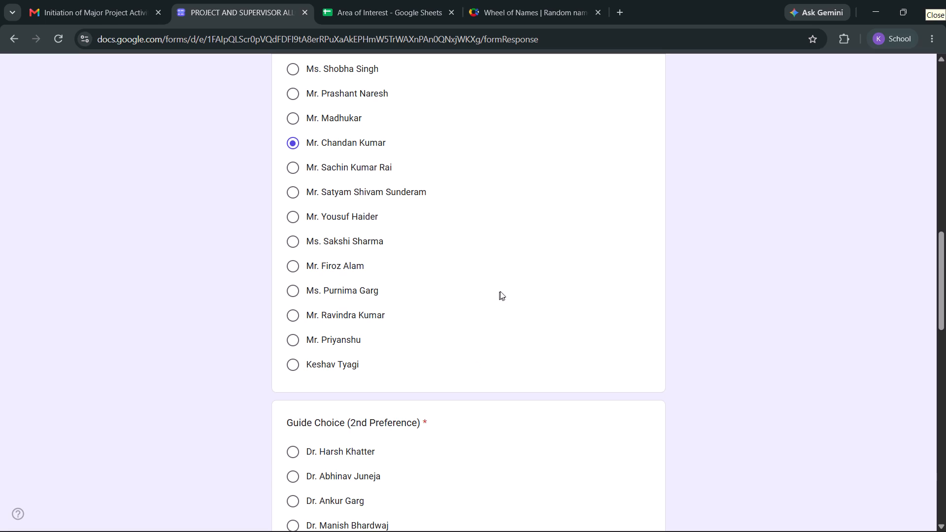
scroll(503, 292, "down", 18)
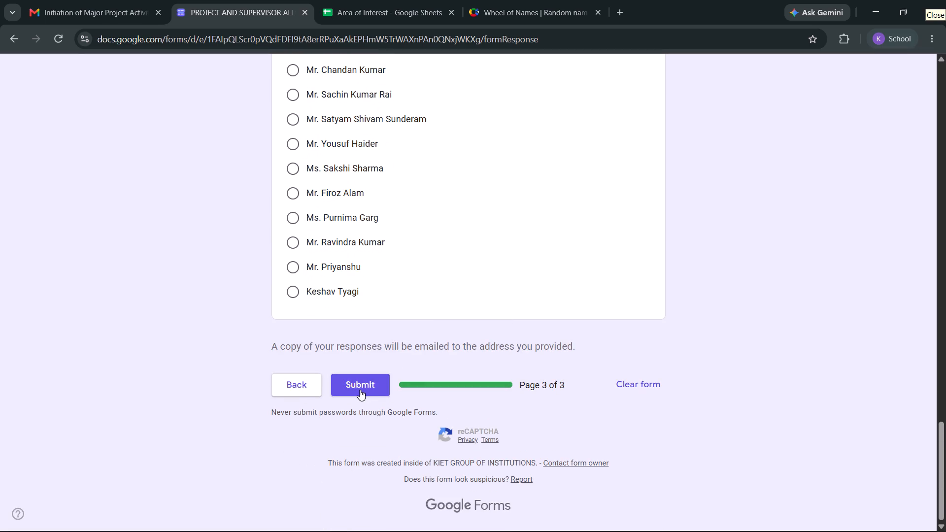
Close the Wheel of Names browser tab.
left_click(598, 8)
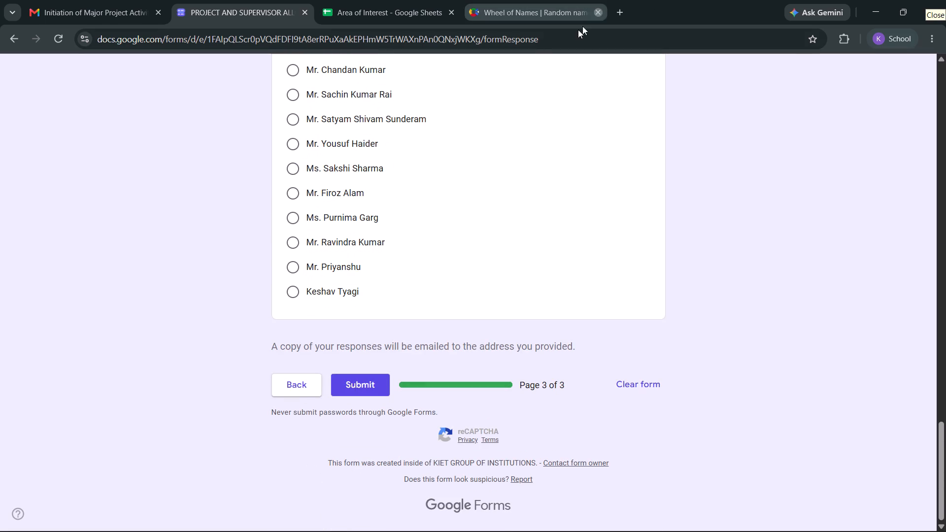
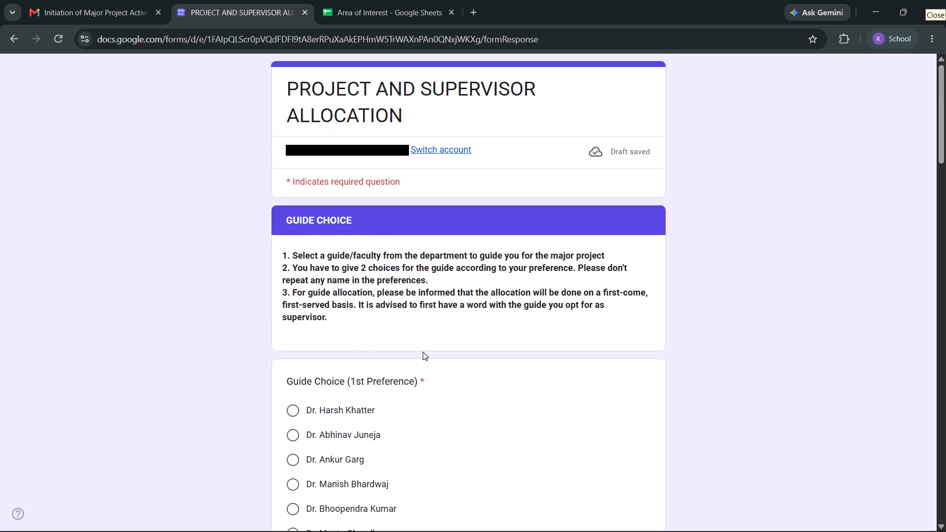
Check through the 1st and 2nd preference guide choices and submit the Project and Supervisor Allocation form.
scroll(423, 366, "down", 3)
scroll(424, 368, "up", 3)
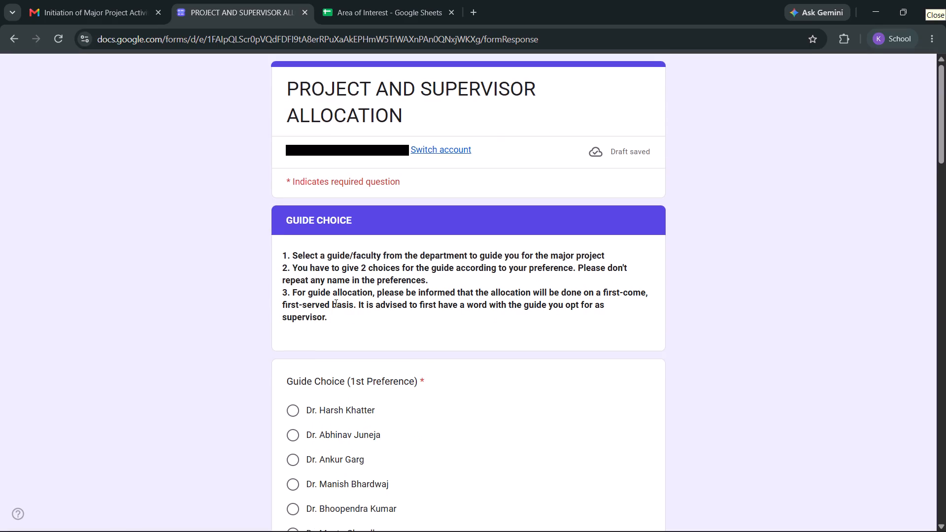
scroll(504, 414, "down", 14)
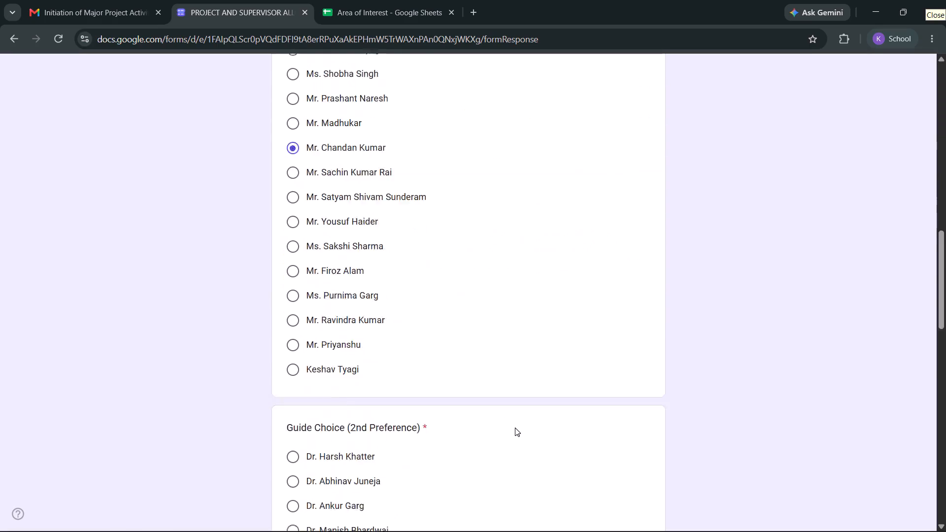
scroll(515, 428, "down", 17)
left_click(355, 392)
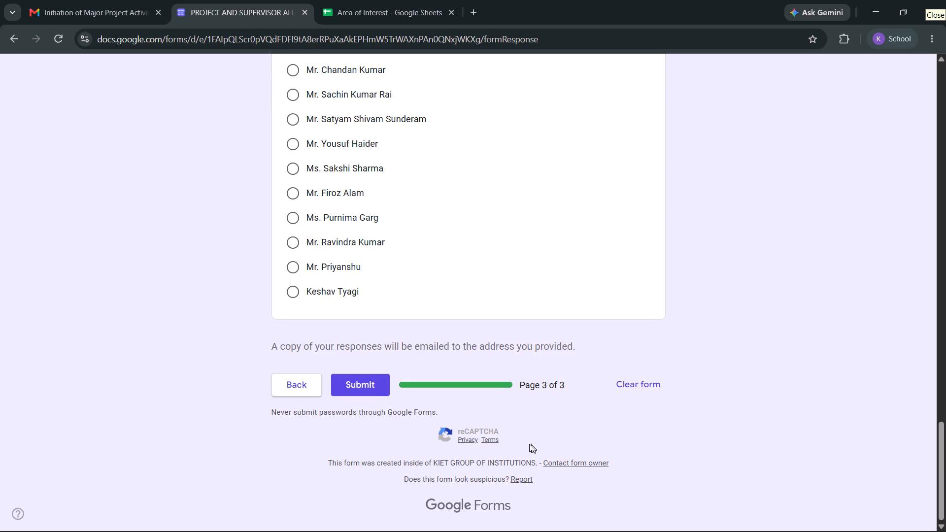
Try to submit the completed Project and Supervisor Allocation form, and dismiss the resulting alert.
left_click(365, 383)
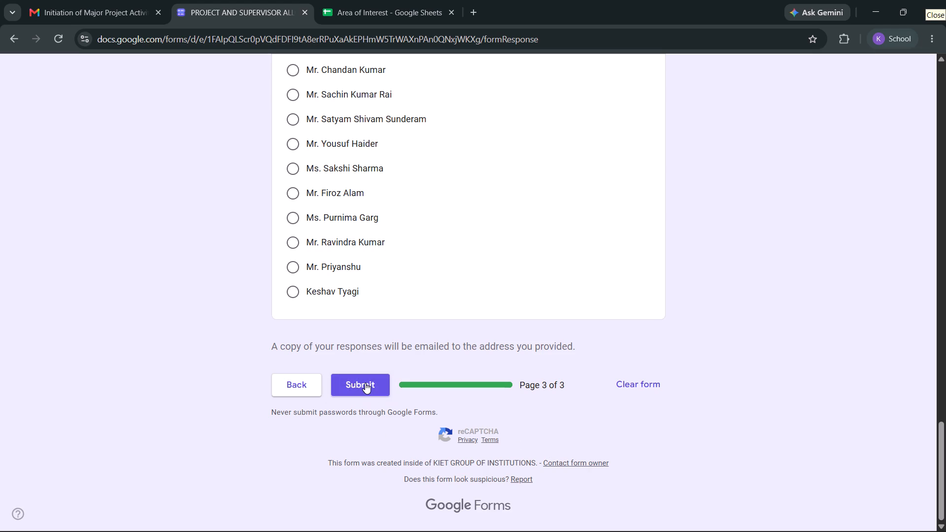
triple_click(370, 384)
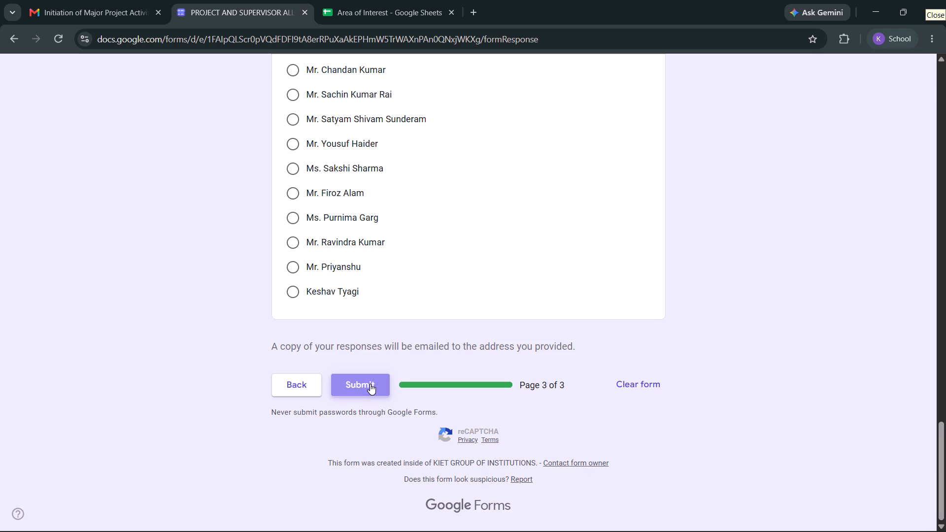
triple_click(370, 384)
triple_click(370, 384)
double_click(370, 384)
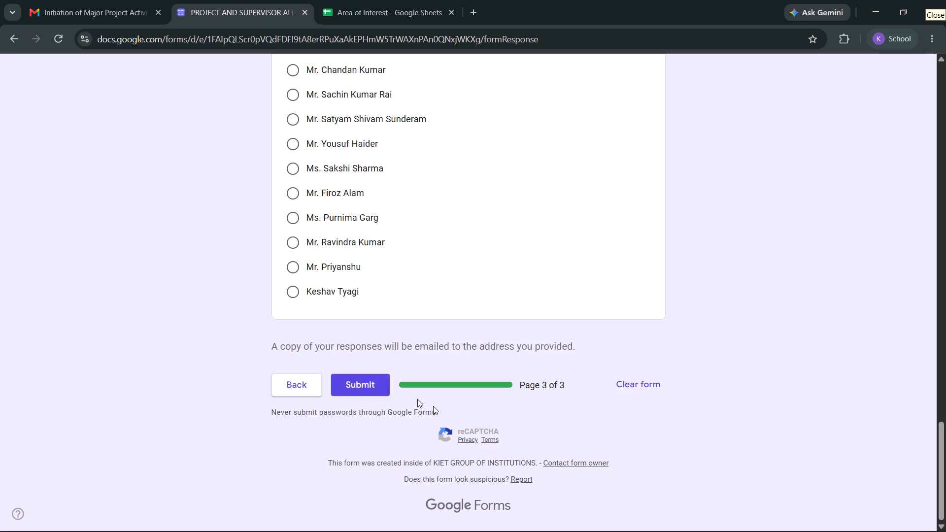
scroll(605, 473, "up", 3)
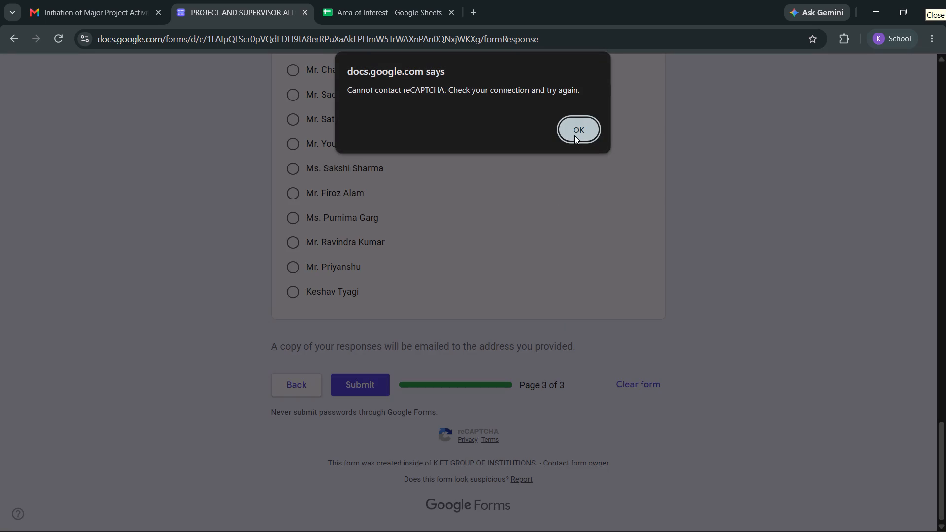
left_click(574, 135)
Reload the allocation form, fill in the saved email address and continue to the team and project details page.
left_click(61, 44)
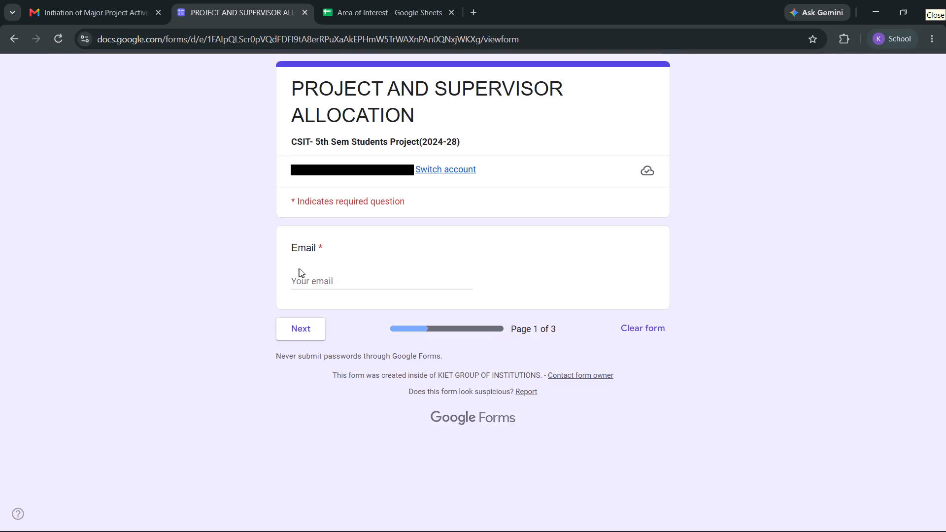
left_click(326, 279)
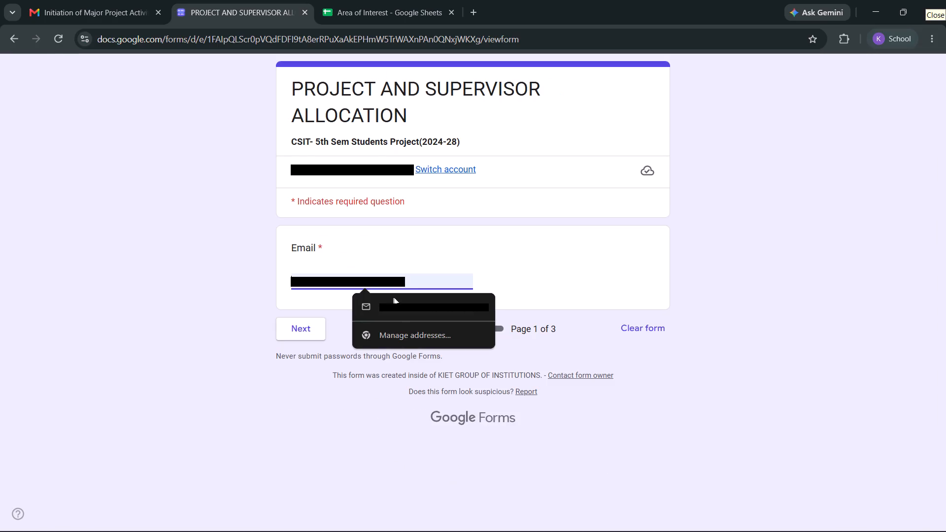
left_click(402, 301)
left_click(313, 332)
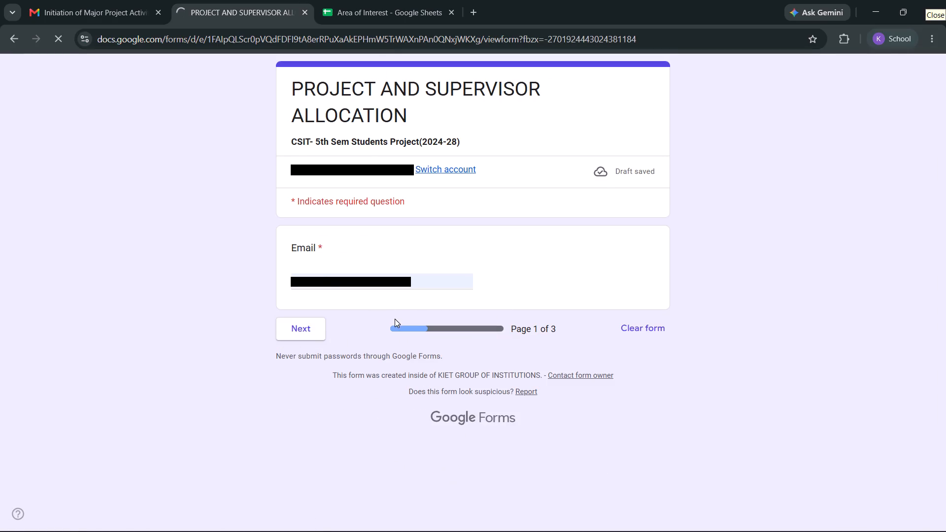
Go through the prefilled team and project details down to the Mapped SDGs answer.
scroll(396, 386, "down", 8)
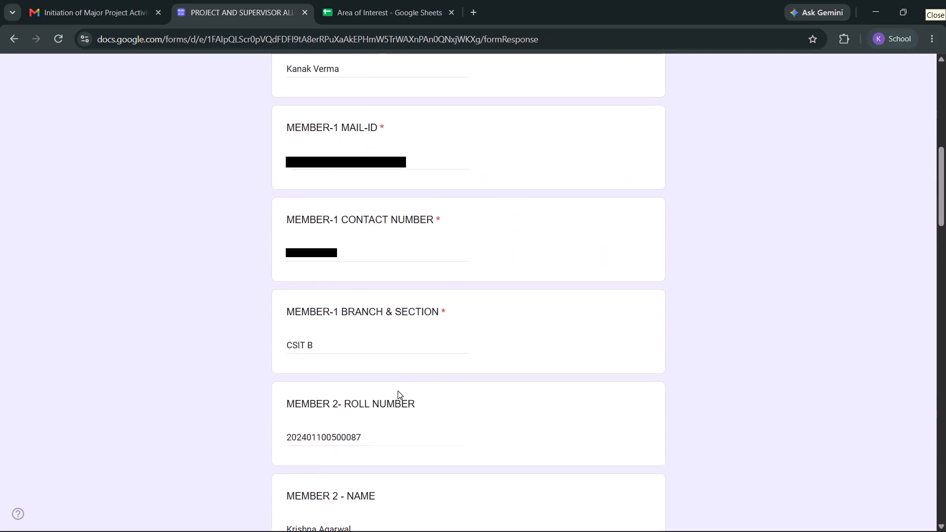
scroll(398, 391, "down", 20)
scroll(398, 391, "down", 13)
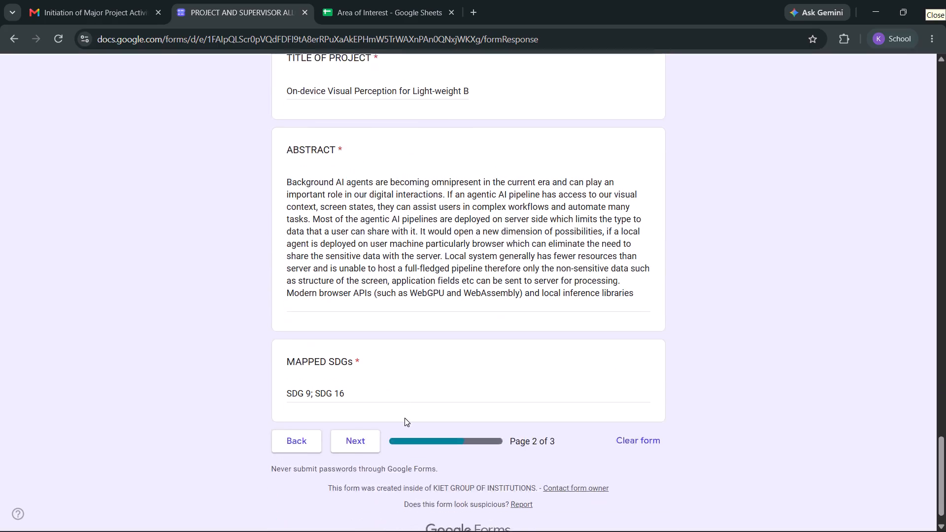
Continue to the Guide Choice page, check the preselected 1st and 2nd preferences, and submit the allocation form.
left_click(356, 416)
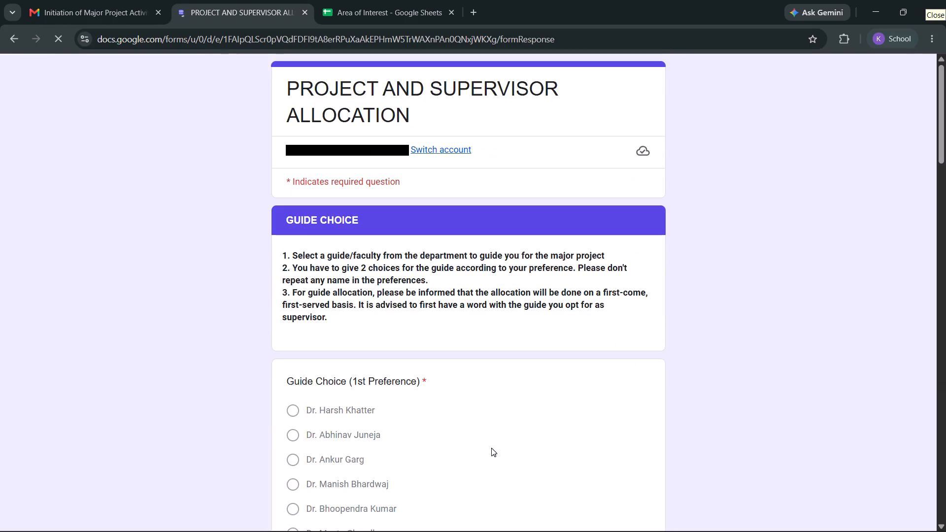
scroll(480, 436, "down", 6)
scroll(372, 363, "down", 4)
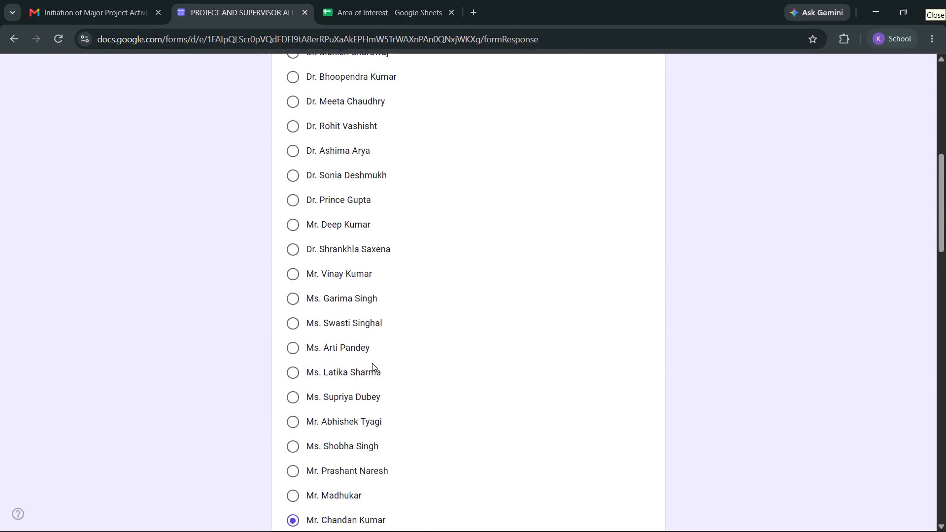
scroll(364, 365, "down", 12)
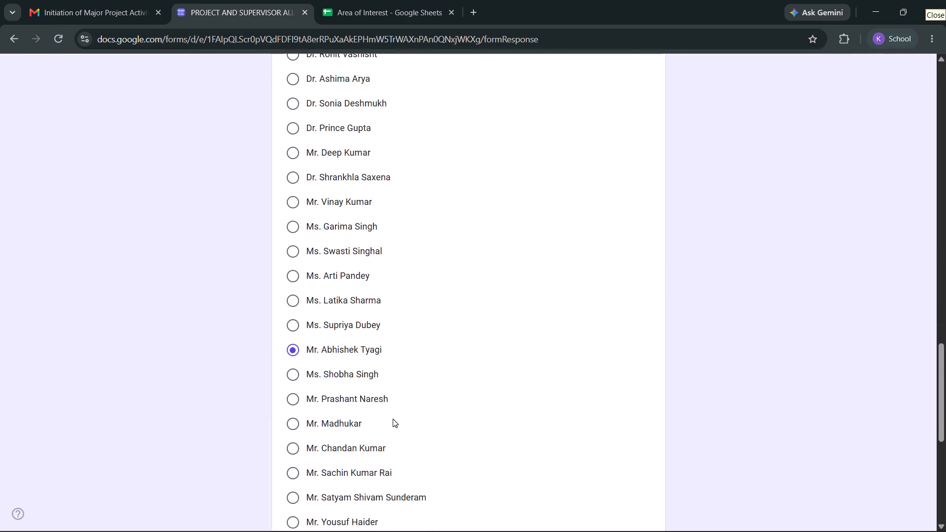
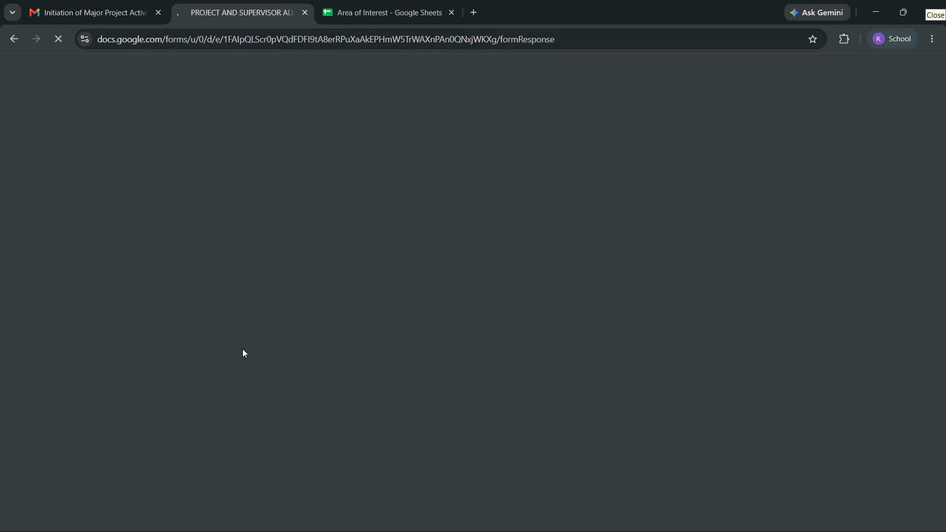
Look through the faculty members' areas of interest and project titles in the Area of Interest spreadsheet.
left_click(376, 0)
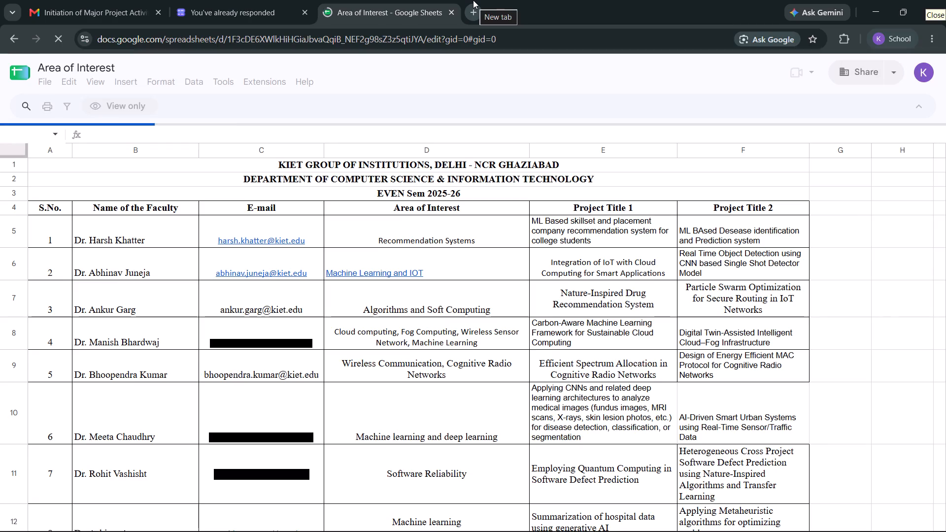
scroll(546, 366, "down", 5)
scroll(458, 355, "down", 4)
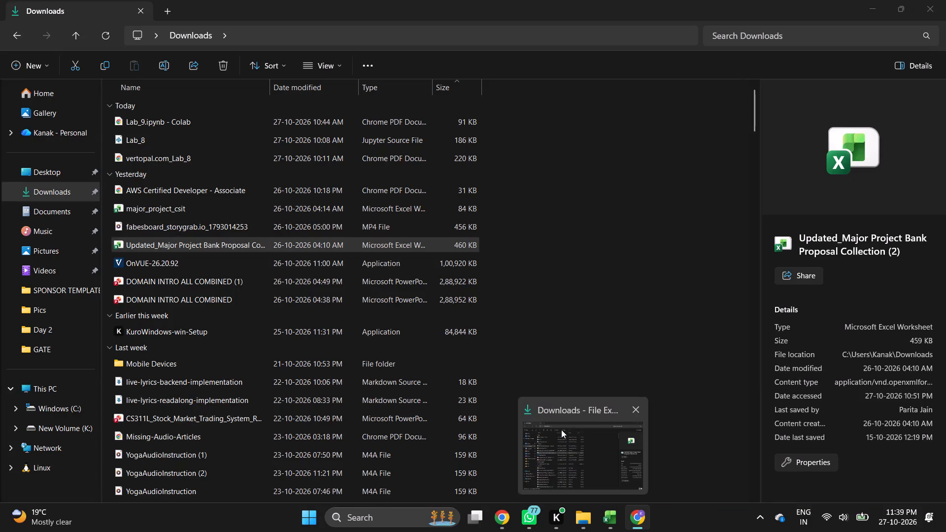
left_click(661, 85)
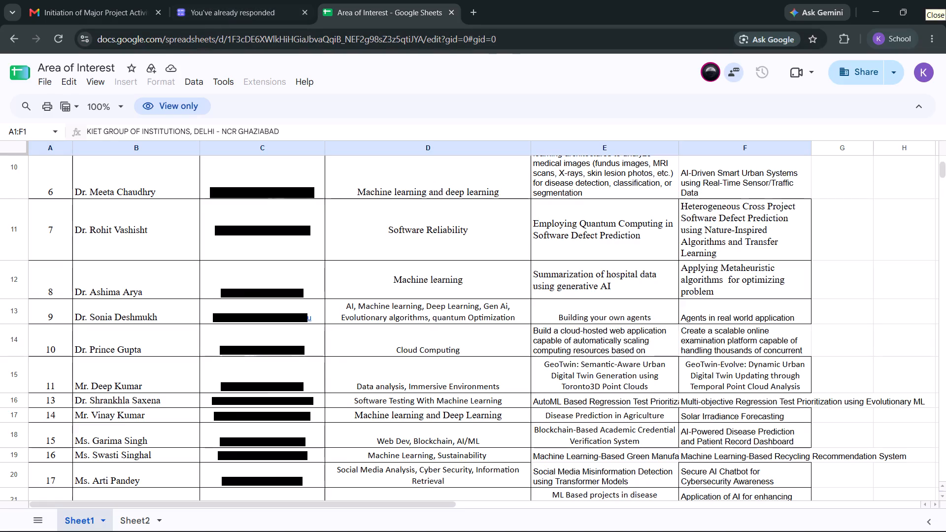
Check the Project and Supervisor Allocation form's response status and return to the Initiation of Major Project Activities email.
left_click(245, 0)
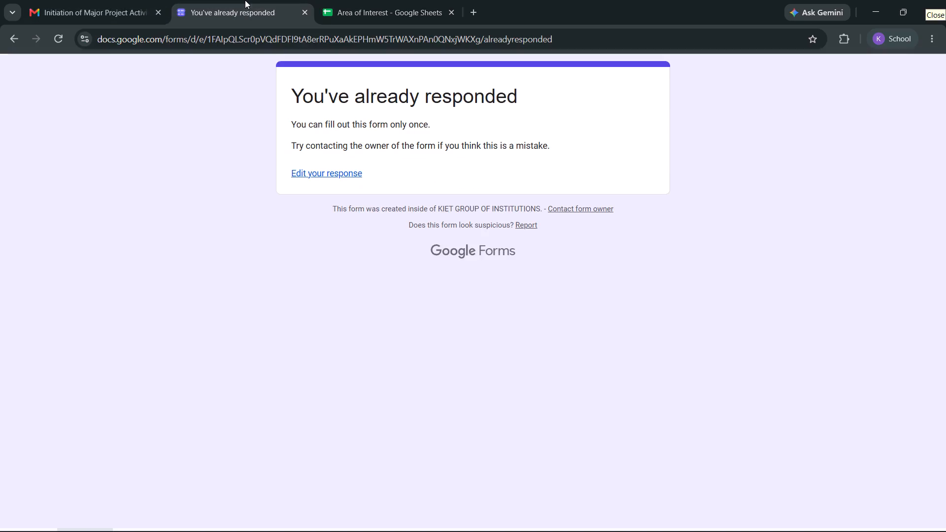
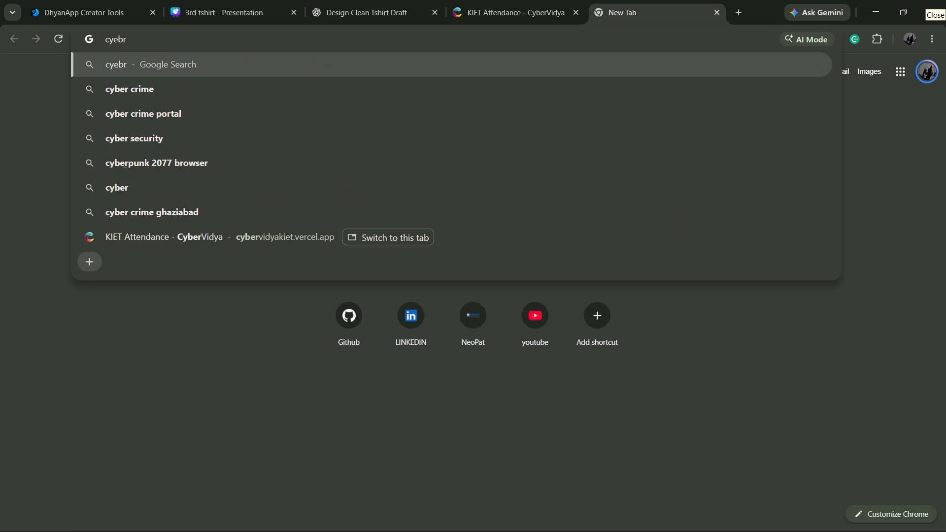
Find Google Chrome through the system search and launch it to bring up the profile chooser.
type("chrome")
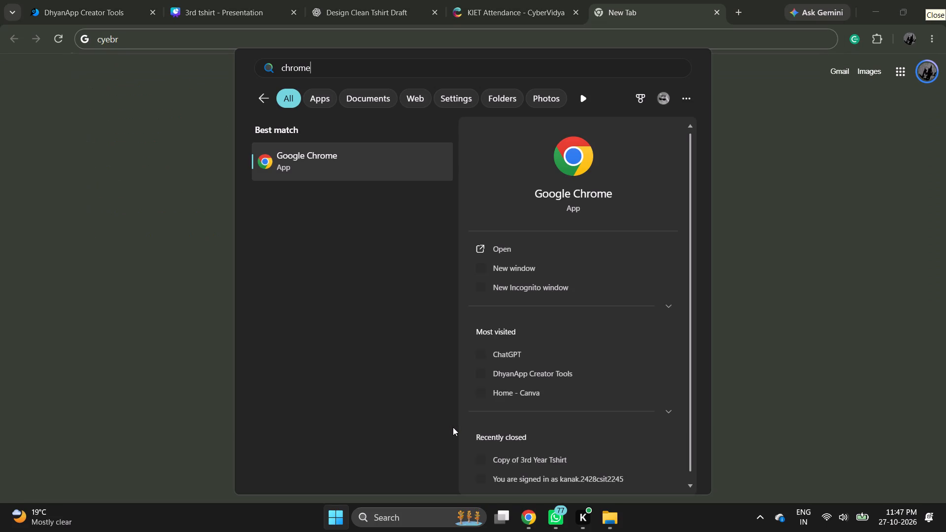
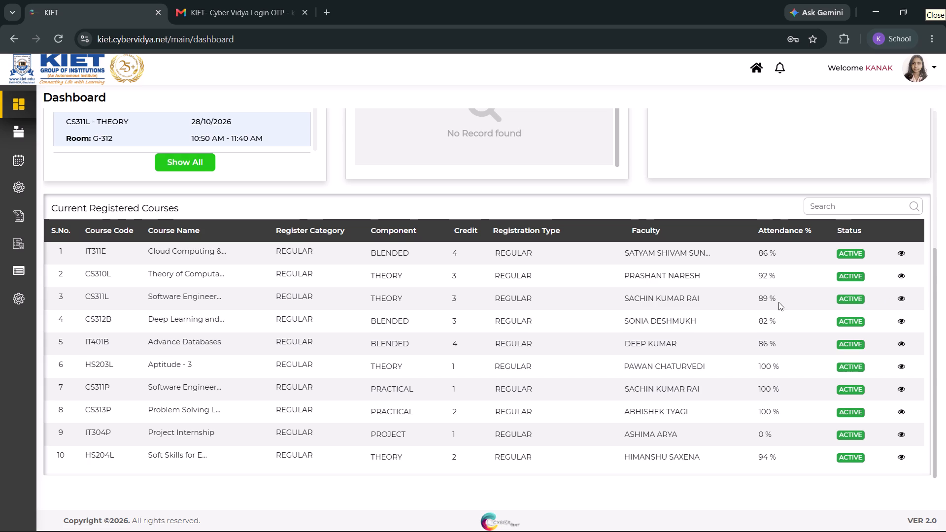
Check the lecture-wise attendance details for Advance Databases through its most recent lectures, and close them.
scroll(728, 309, "down", 2)
left_click(902, 344)
scroll(453, 373, "down", 19)
scroll(454, 374, "down", 5)
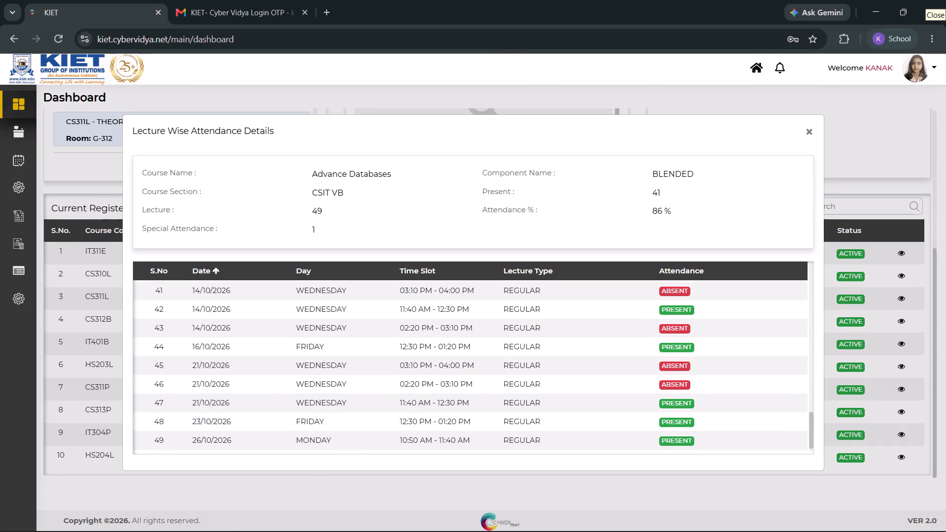
scroll(454, 374, "up", 2)
scroll(454, 374, "down", 6)
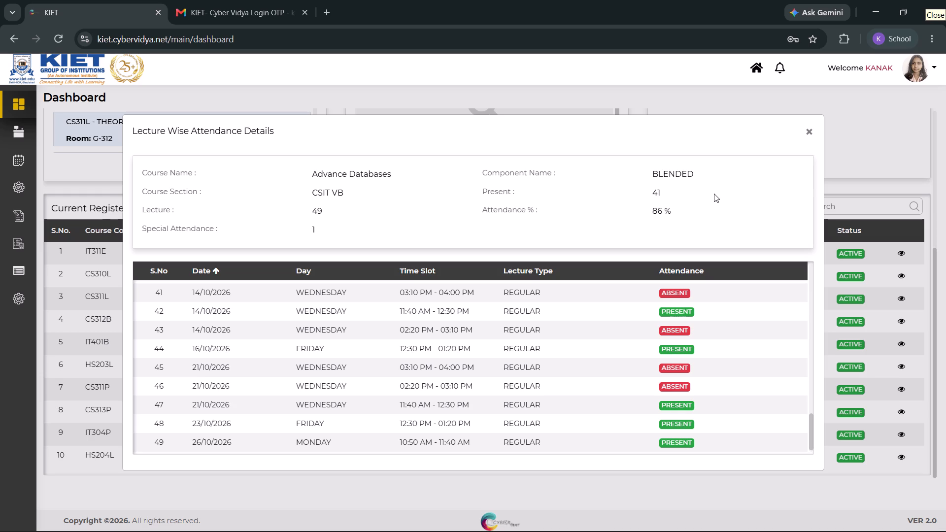
left_click(811, 134)
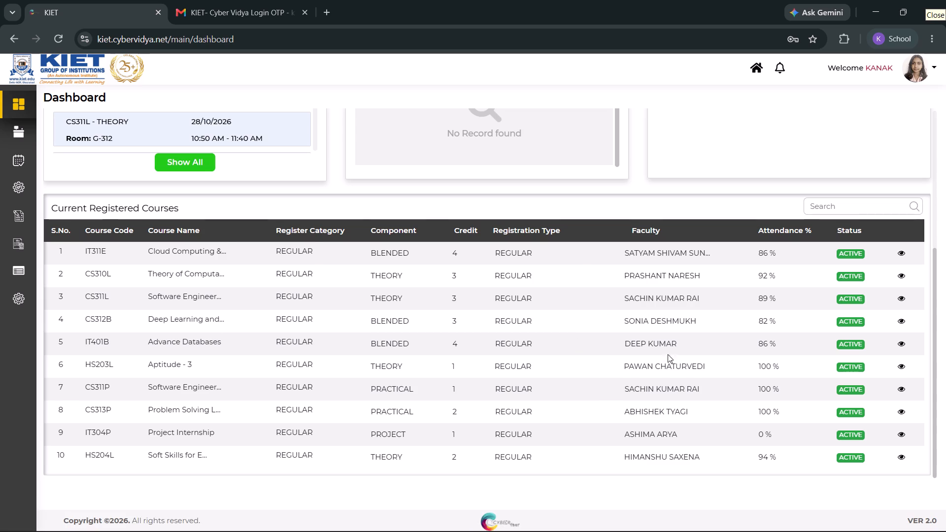
Review the Current Registered Courses table with its attendance percentages and the summary cards on the dashboard.
left_click_drag(569, 239, 687, 343)
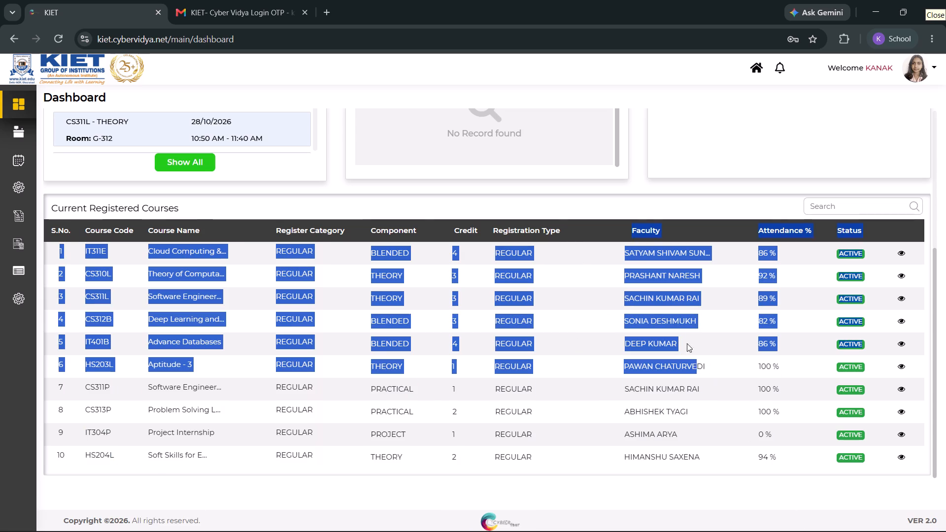
left_click_drag(687, 343, 612, 230)
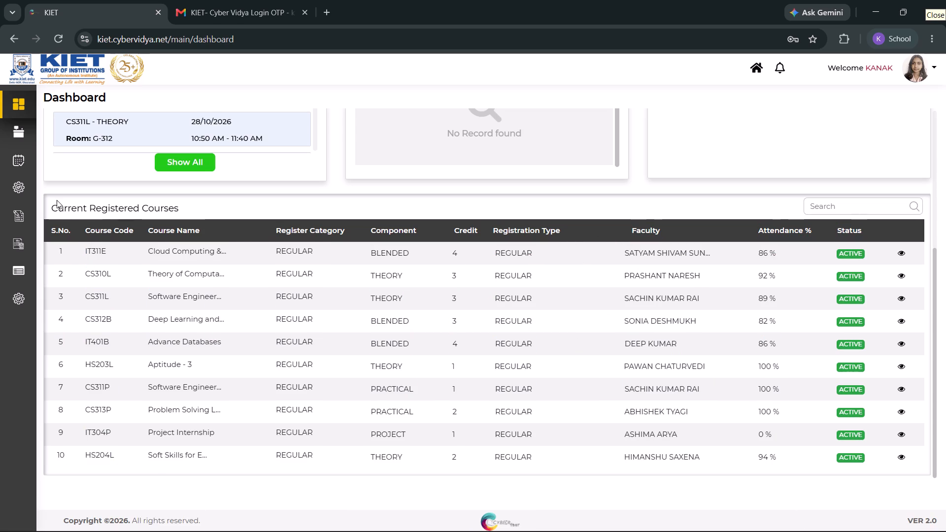
left_click_drag(52, 208, 63, 216)
left_click_drag(63, 216, 721, 459)
left_click(740, 474)
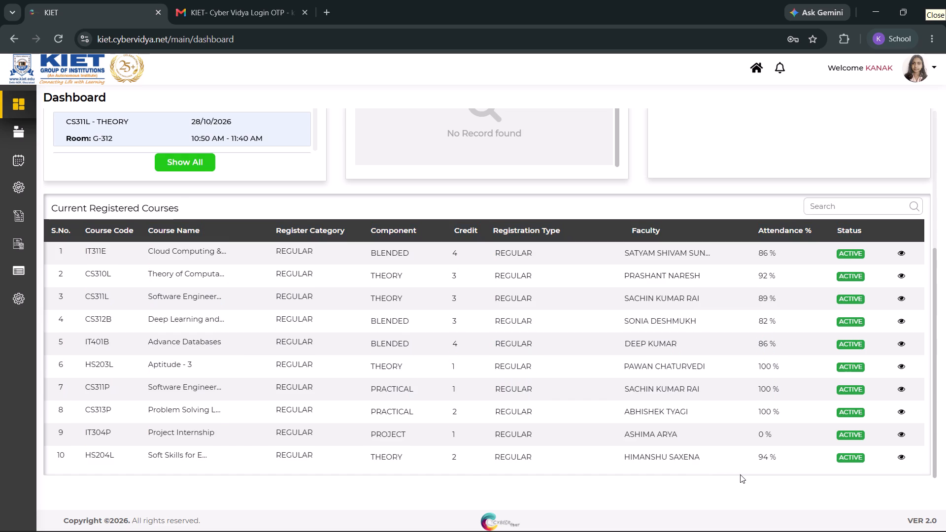
scroll(740, 474, "down", 8)
scroll(698, 418, "up", 5)
scroll(698, 418, "down", 5)
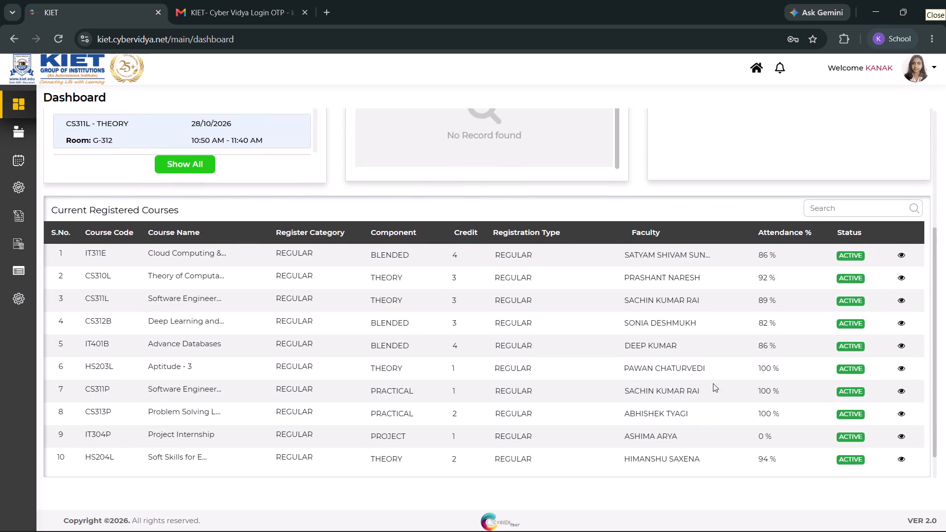
scroll(439, 269, "up", 5)
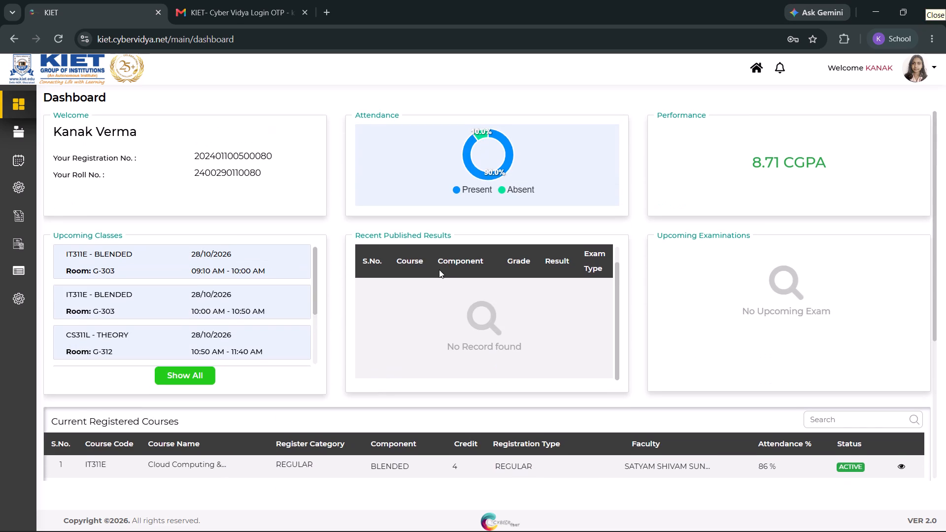
scroll(322, 415, "down", 8)
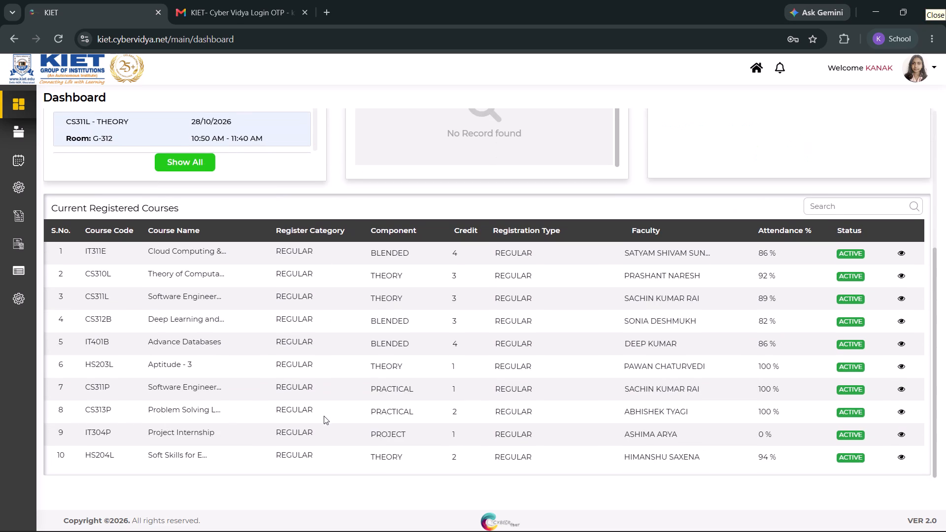
scroll(324, 416, "down", 1)
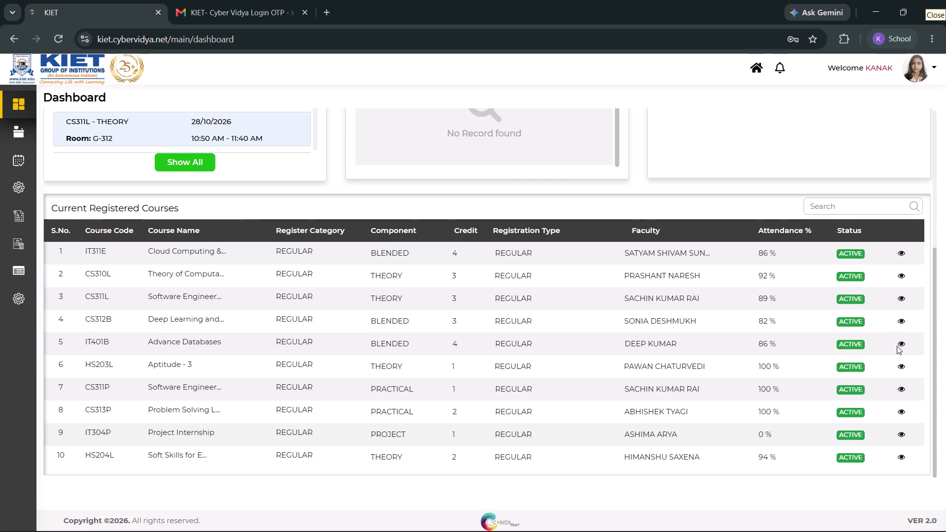
Reopen the Advance Databases lecture-wise attendance, examine the entries from 21/10/2026 to 23/10/2026 and earlier ones, and close it.
left_click(897, 346)
left_click(901, 346)
scroll(438, 347, "down", 4)
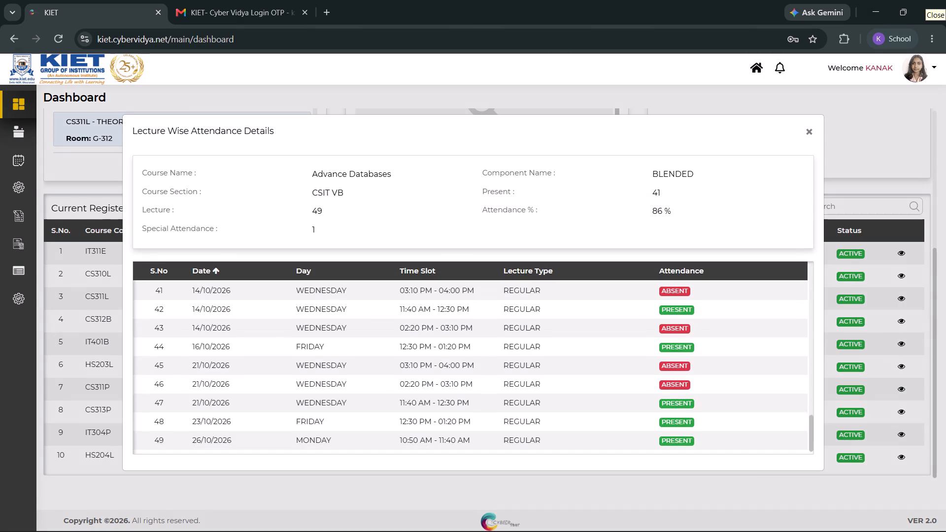
scroll(438, 347, "down", 6)
scroll(438, 347, "up", 7)
scroll(438, 347, "down", 7)
scroll(438, 347, "up", 7)
scroll(438, 347, "down", 7)
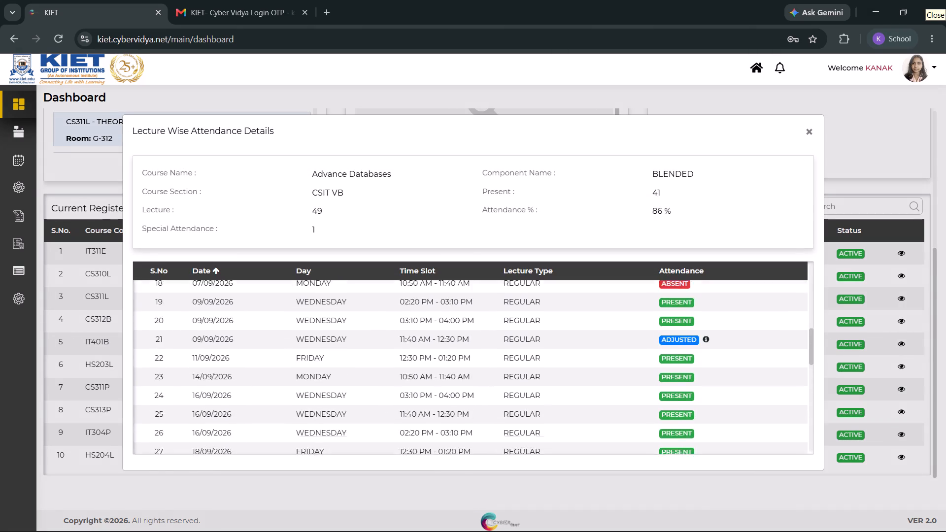
scroll(438, 347, "up", 3)
scroll(438, 347, "down", 14)
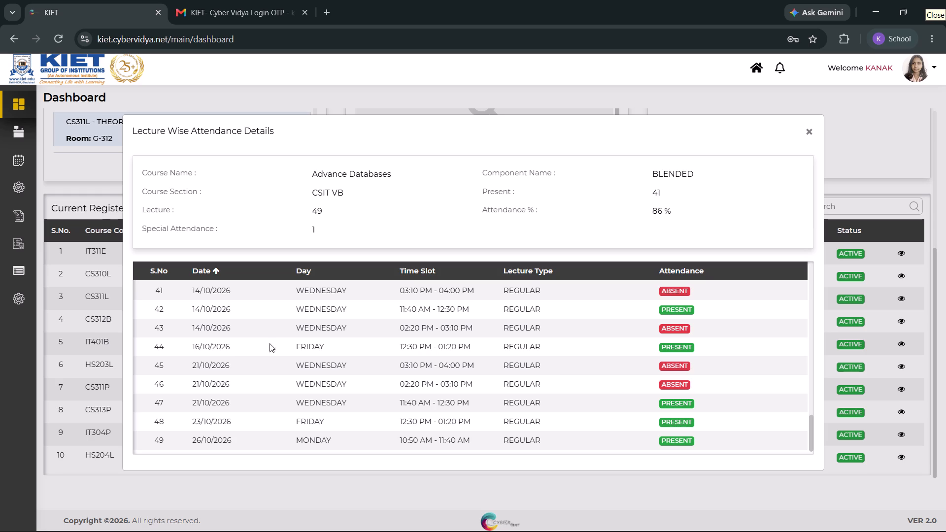
left_click_drag(195, 366, 574, 421)
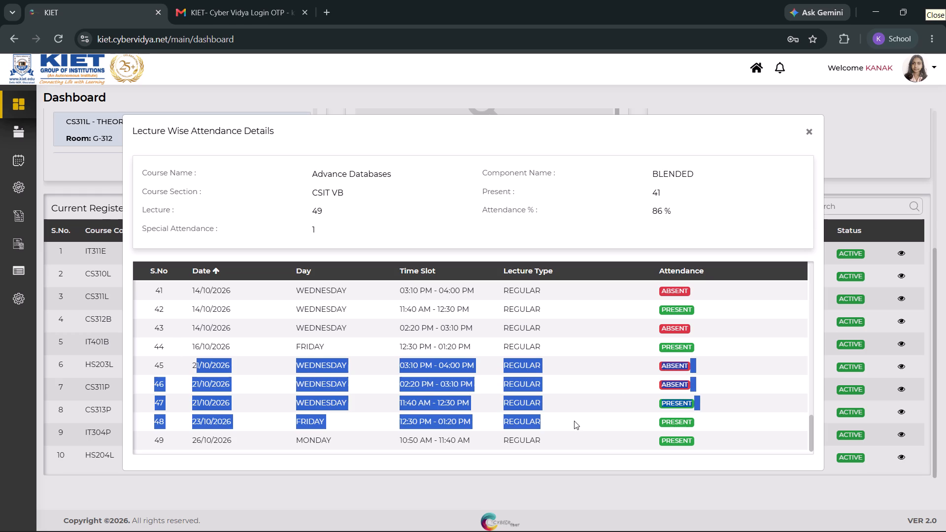
scroll(574, 419, "up", 4)
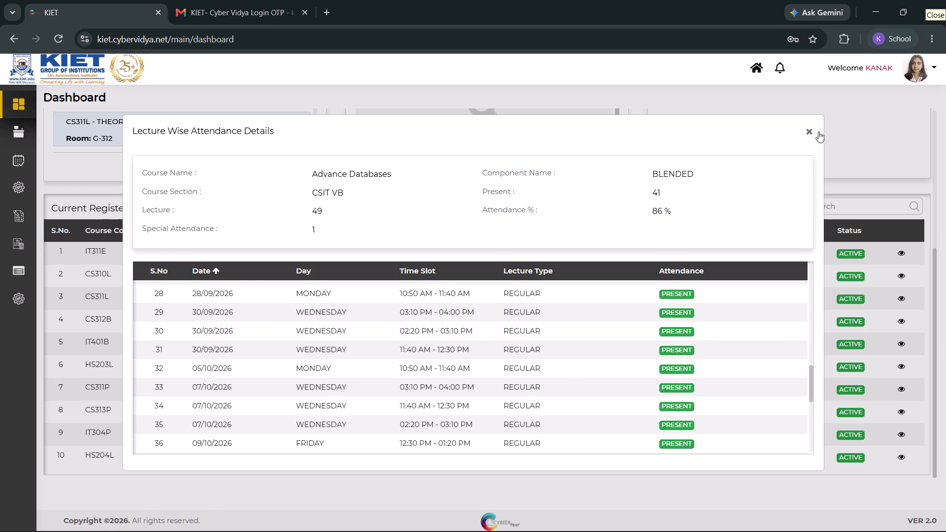
left_click(813, 133)
Check the lecture-wise attendance for Deep Learning and Gen AI from the latest lectures back to the first, and close it.
scroll(652, 201, "up", 5)
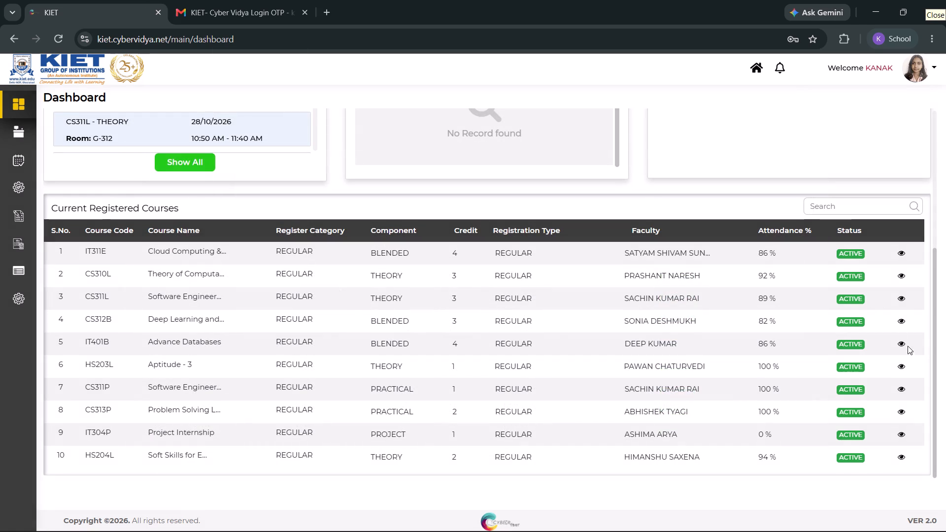
left_click(900, 324)
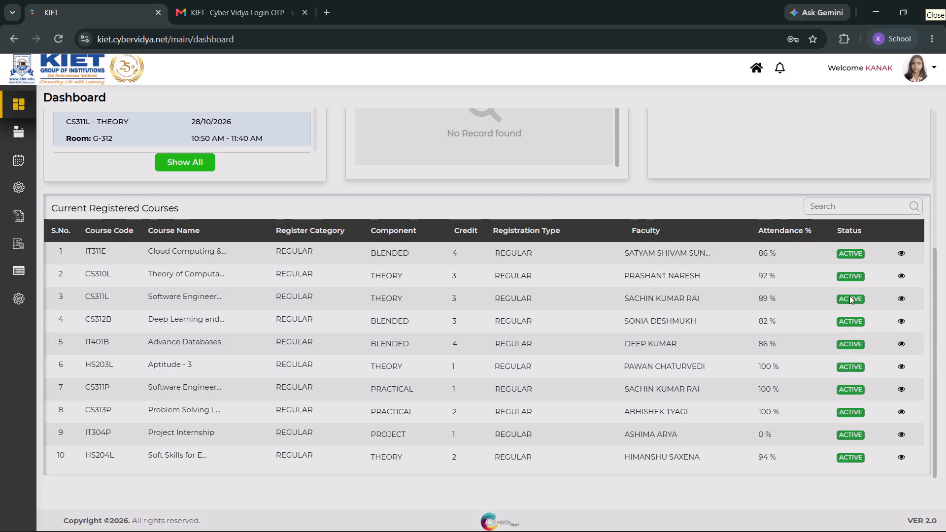
scroll(492, 348, "down", 12)
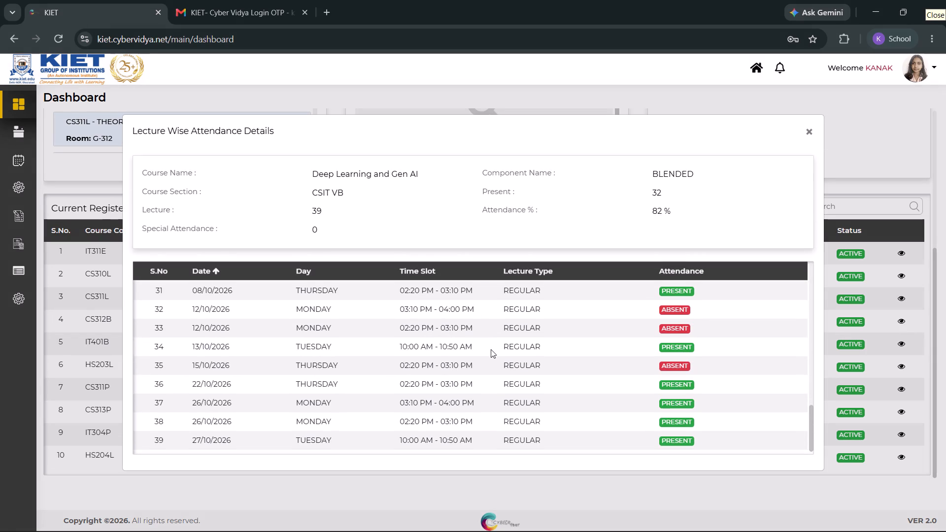
scroll(491, 349, "up", 11)
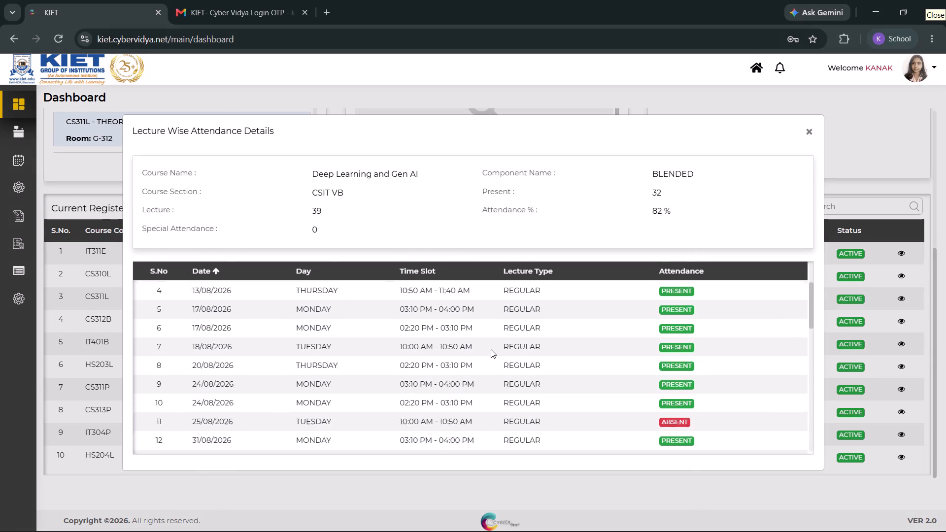
scroll(491, 349, "up", 2)
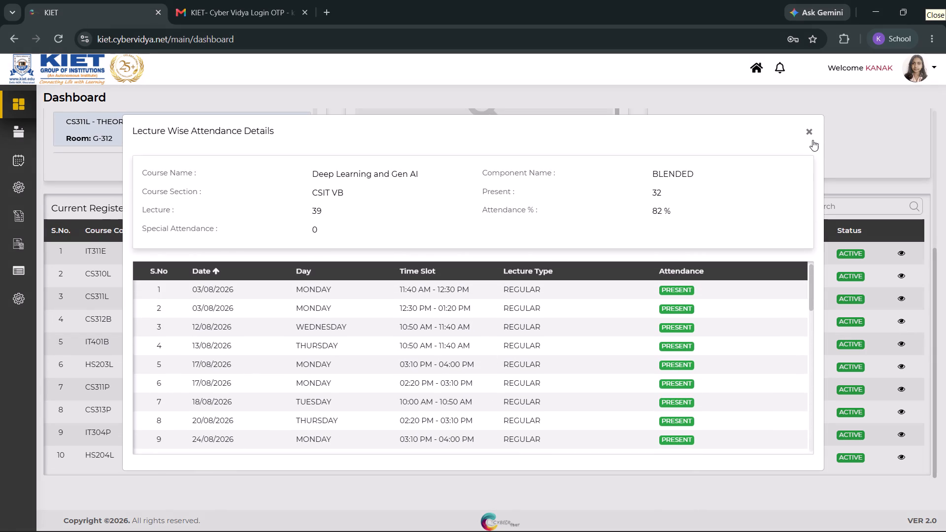
left_click(809, 135)
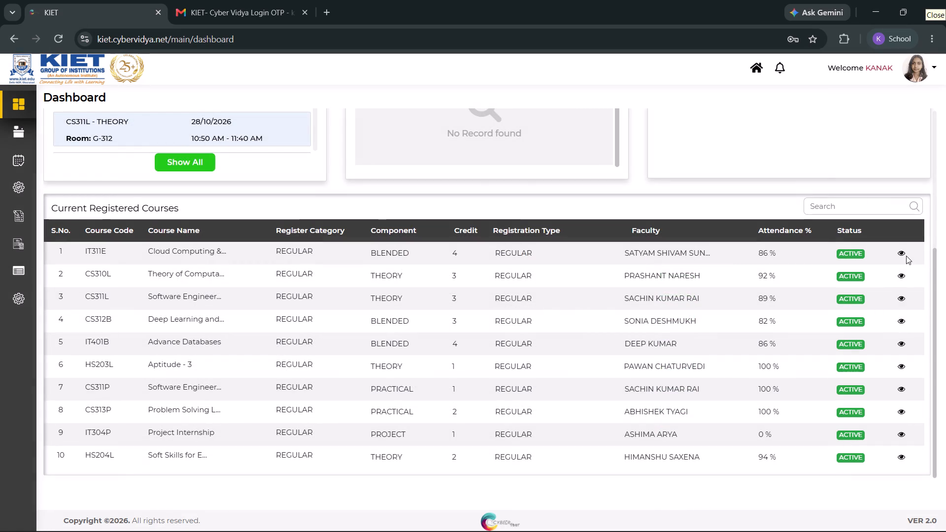
View the lecture-wise attendance details for Cloud Computing & Operations and close them.
left_click(906, 256)
left_click(902, 252)
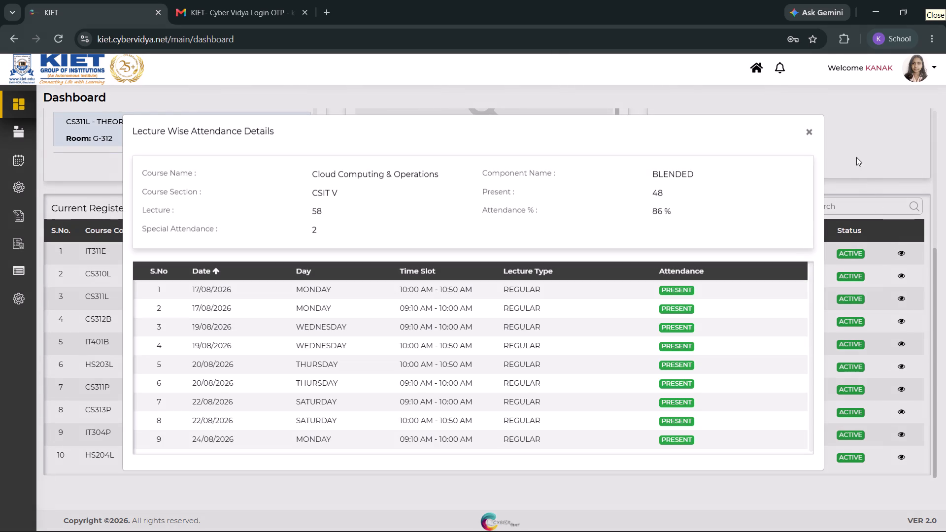
left_click(806, 135)
View the lecture-wise attendance details for Theory of Computation and close them.
scroll(862, 367, "down", 1)
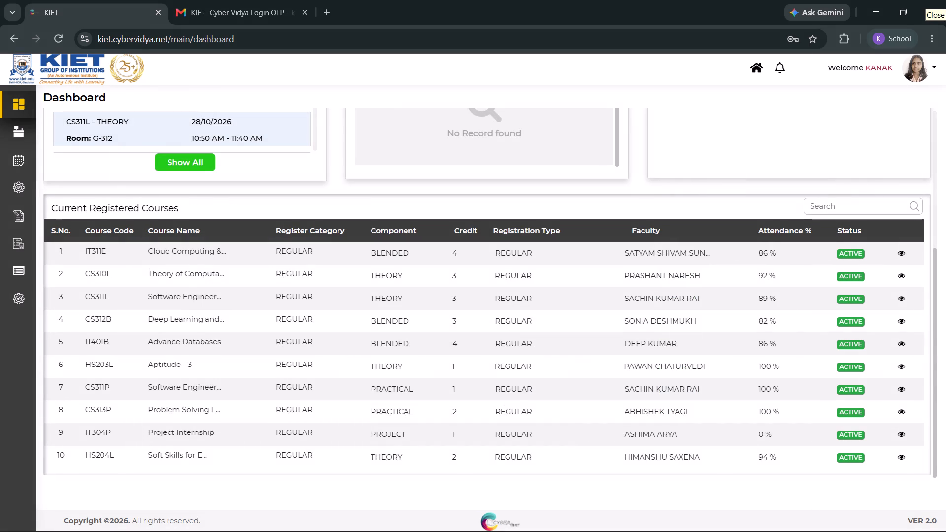
left_click(897, 277)
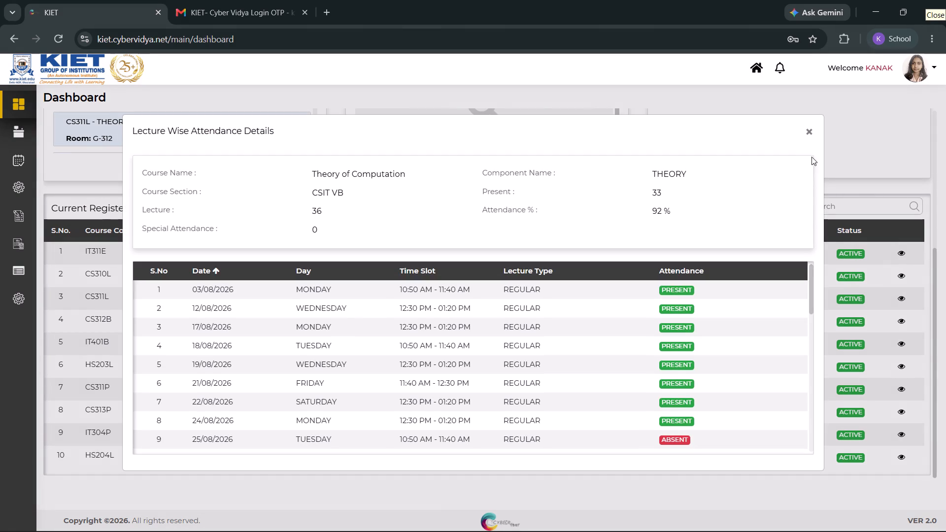
left_click(808, 135)
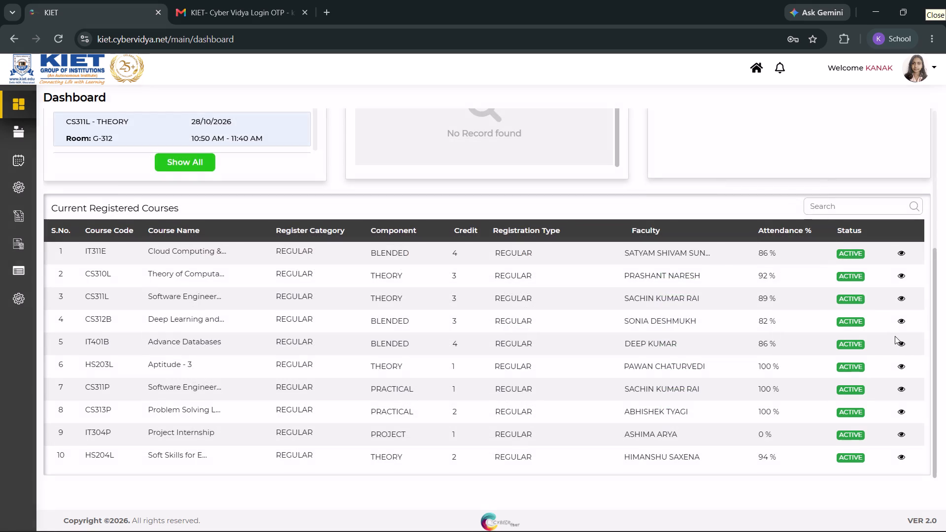
View the lecture-wise attendance details for the Software Engineering and Design Principles theory course and close them.
scroll(900, 351, "down", 1)
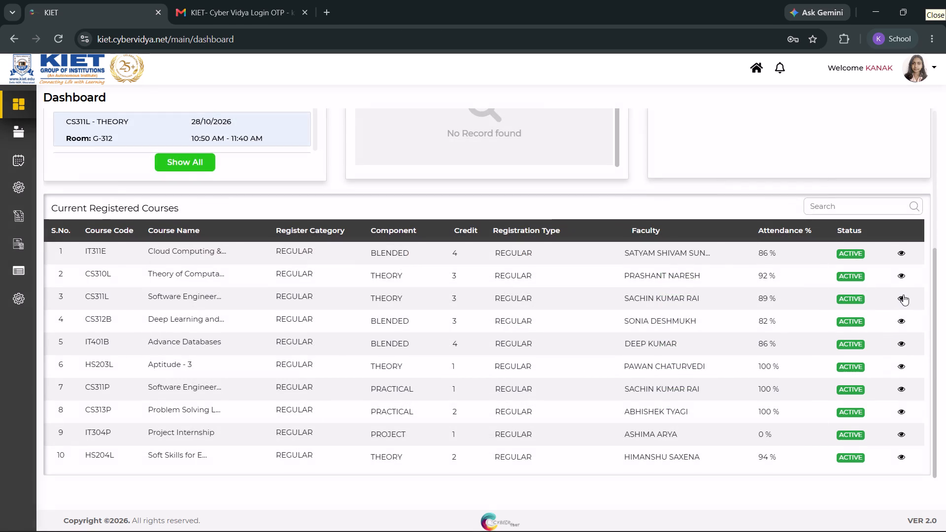
left_click(903, 295)
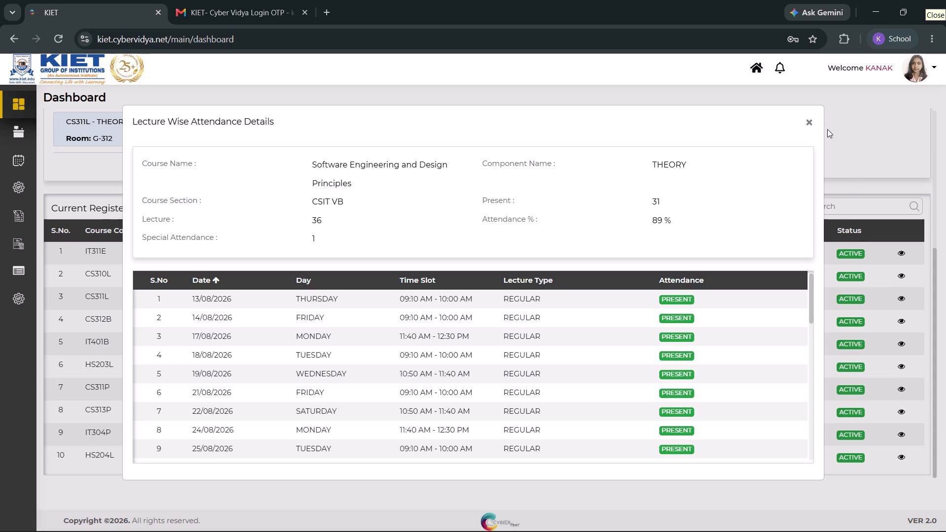
left_click(808, 124)
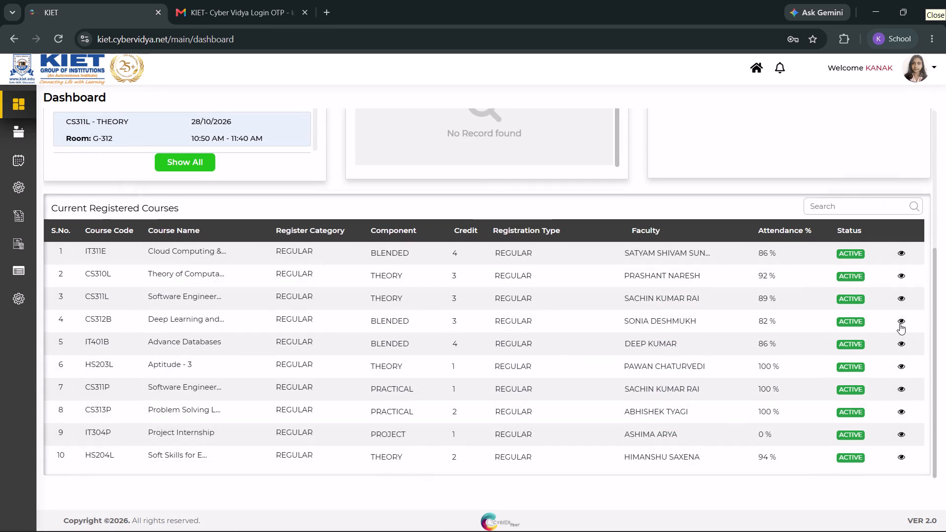
Check the full lecture-wise attendance list for Soft Skills for Employability - 1, and return to the registered courses table.
scroll(923, 410, "down", 5)
scroll(775, 389, "down", 1)
scroll(803, 464, "down", 2)
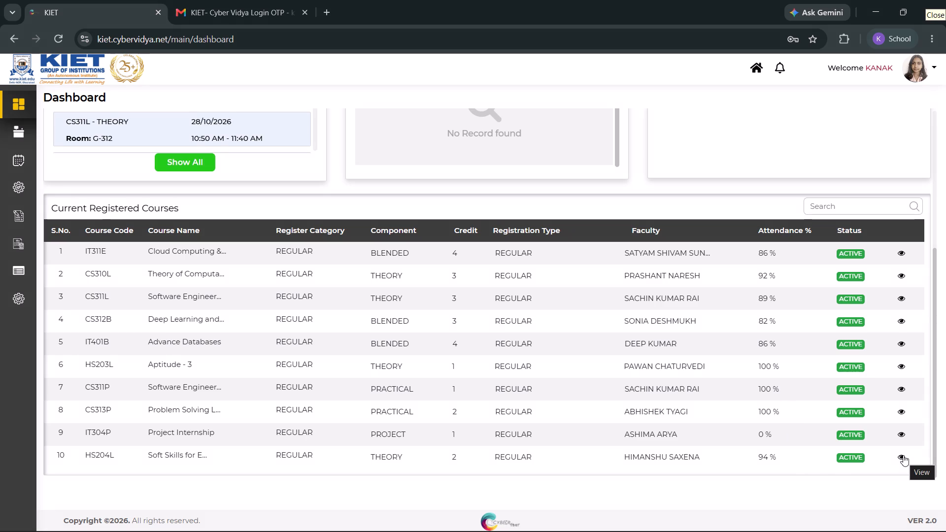
left_click(903, 455)
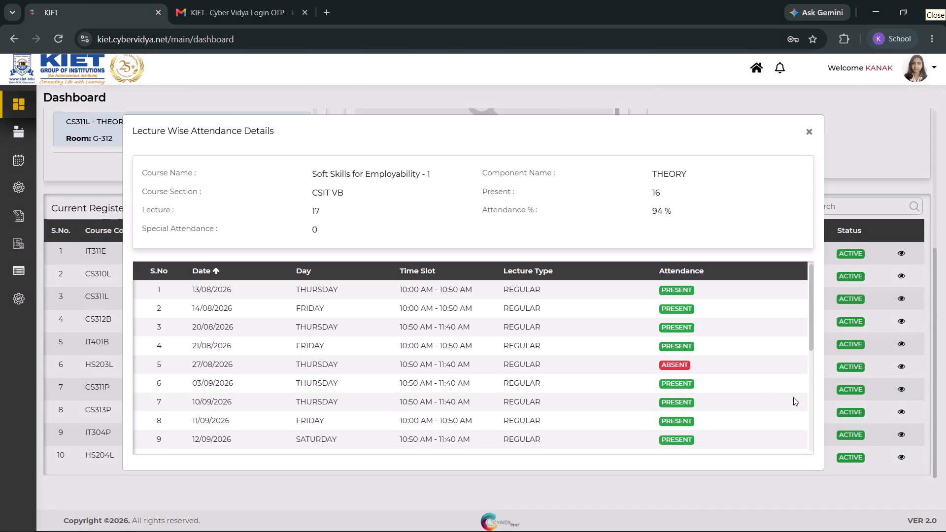
scroll(676, 376, "down", 12)
scroll(675, 377, "up", 10)
left_click(801, 129)
scroll(481, 255, "up", 7)
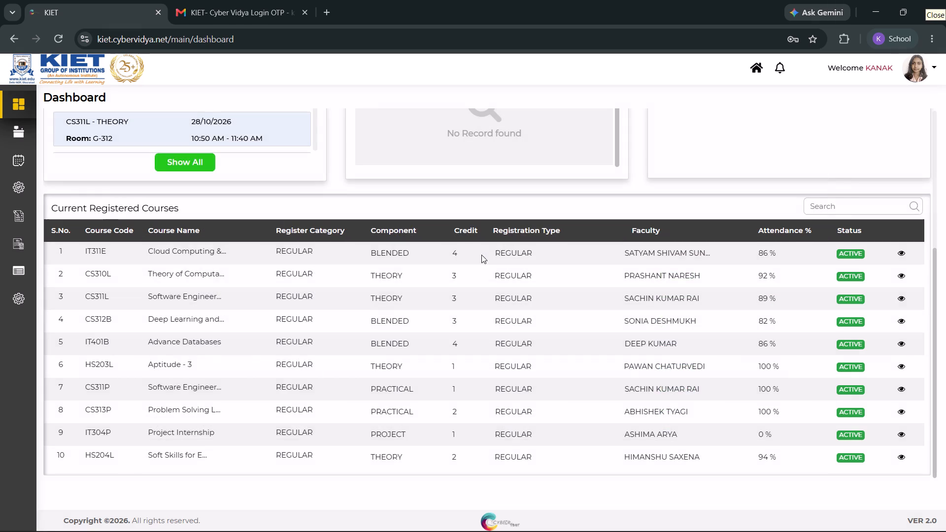
scroll(481, 255, "up", 1)
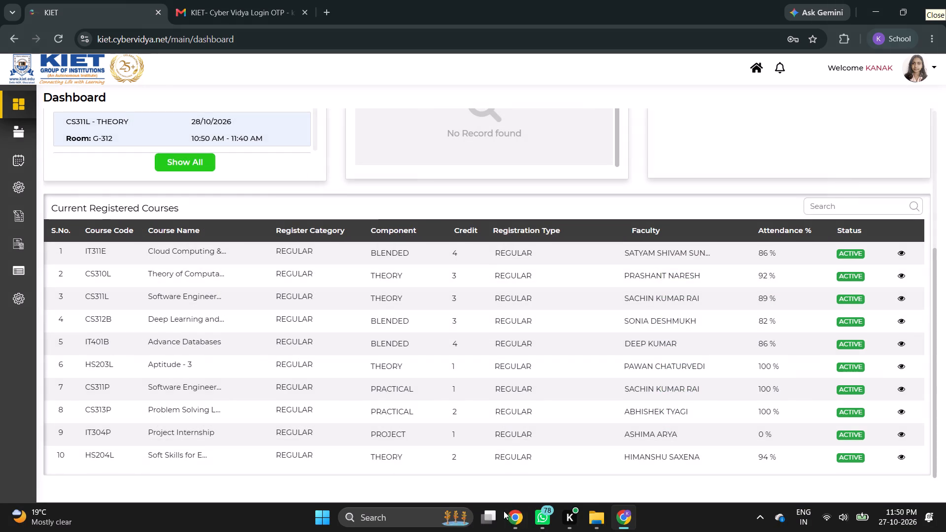
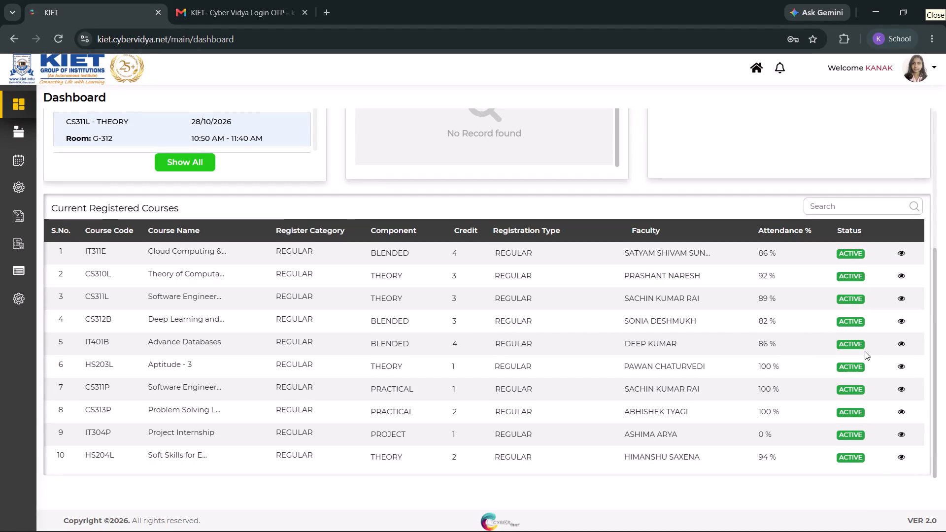
View the full lecture-wise attendance details for Advance Databases and close them.
left_click(896, 344)
left_click(899, 344)
scroll(500, 362, "down", 5)
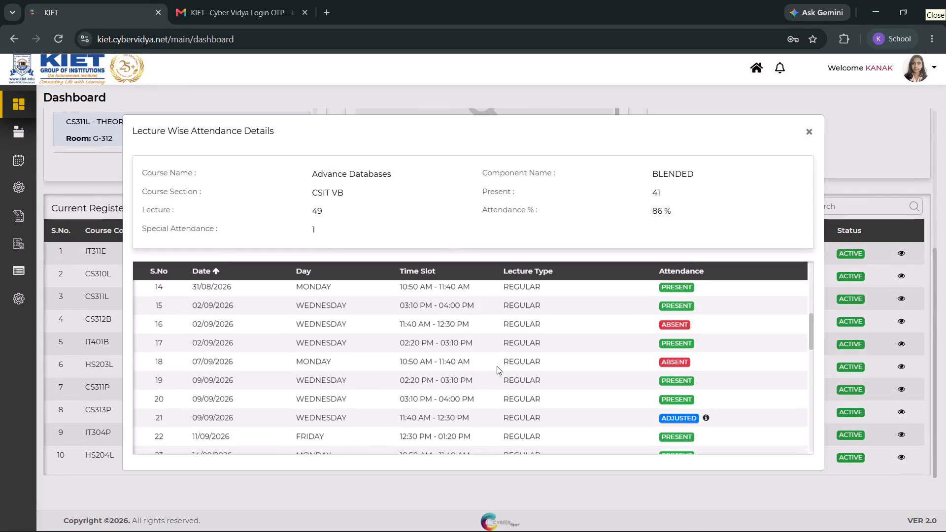
scroll(497, 366, "down", 14)
left_click(809, 126)
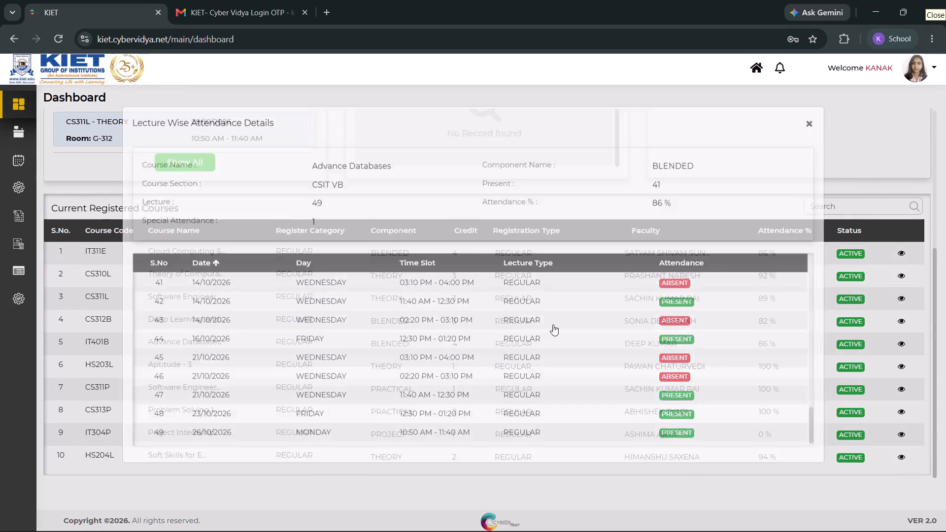
Return to the dashboard overview and examine the CGPA shown in the Performance card.
scroll(532, 342, "up", 10)
scroll(166, 262, "up", 9)
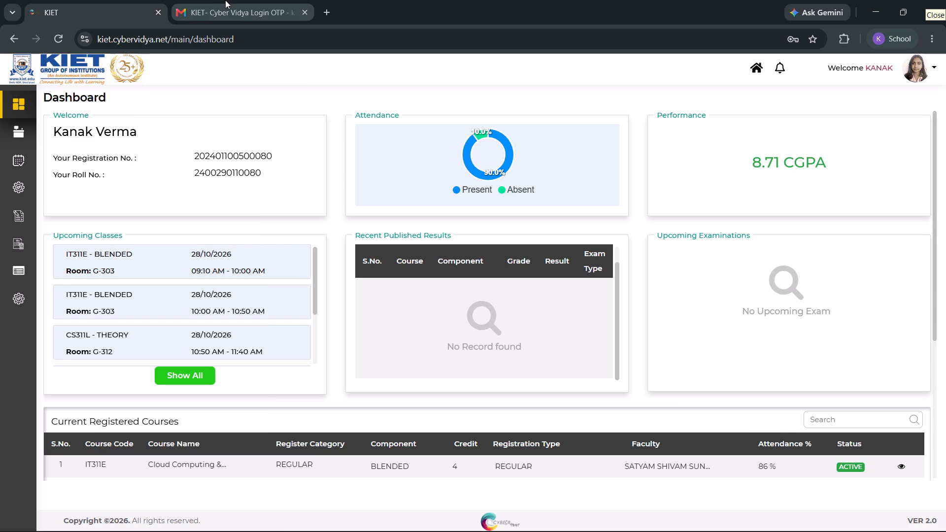
left_click_drag(709, 168, 945, 167)
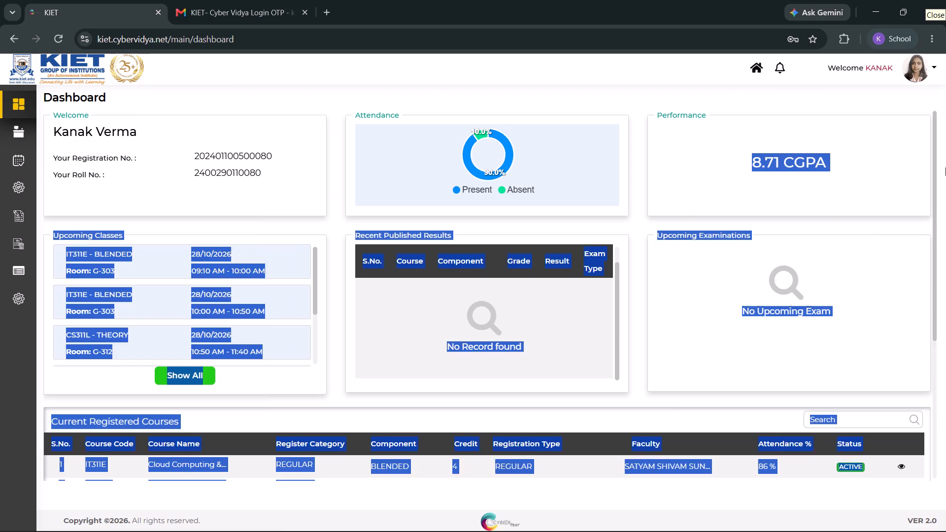
left_click_drag(945, 167, 869, 174)
left_click(868, 174)
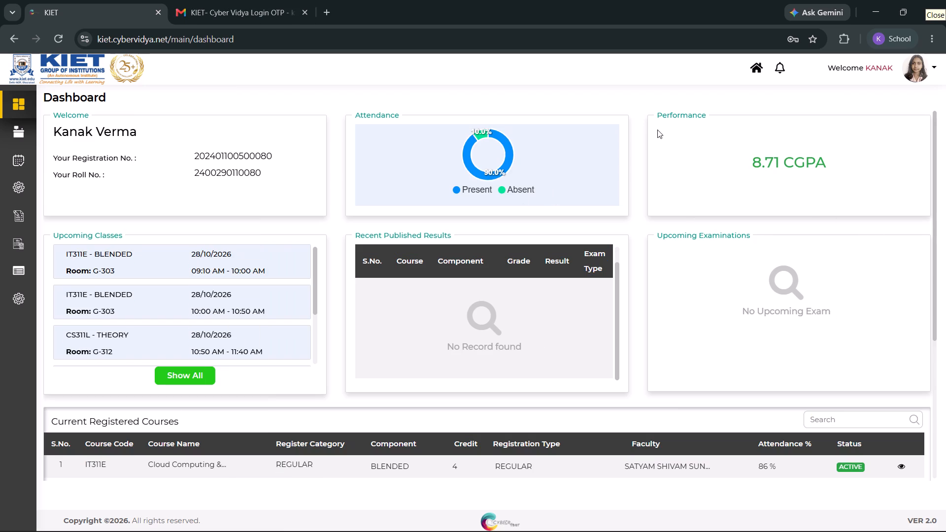
left_click_drag(656, 111, 834, 163)
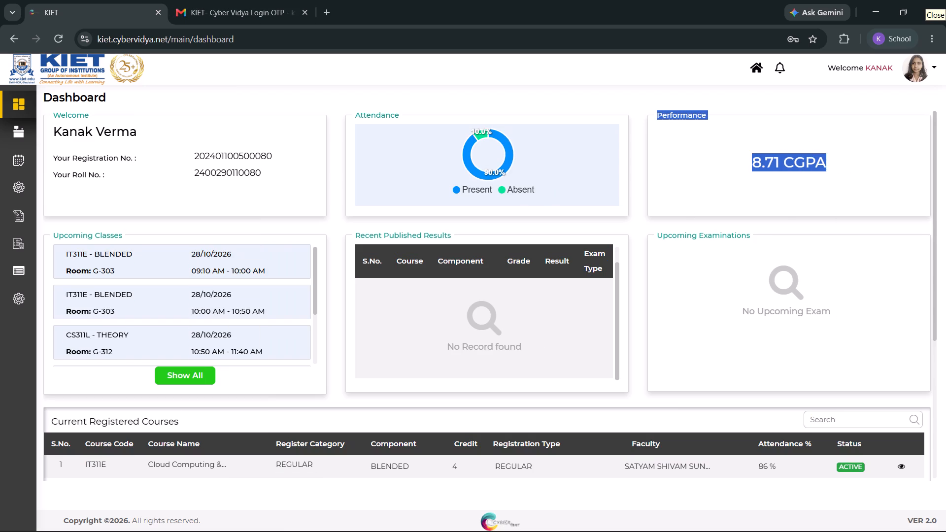
left_click(766, 171)
left_click(732, 173)
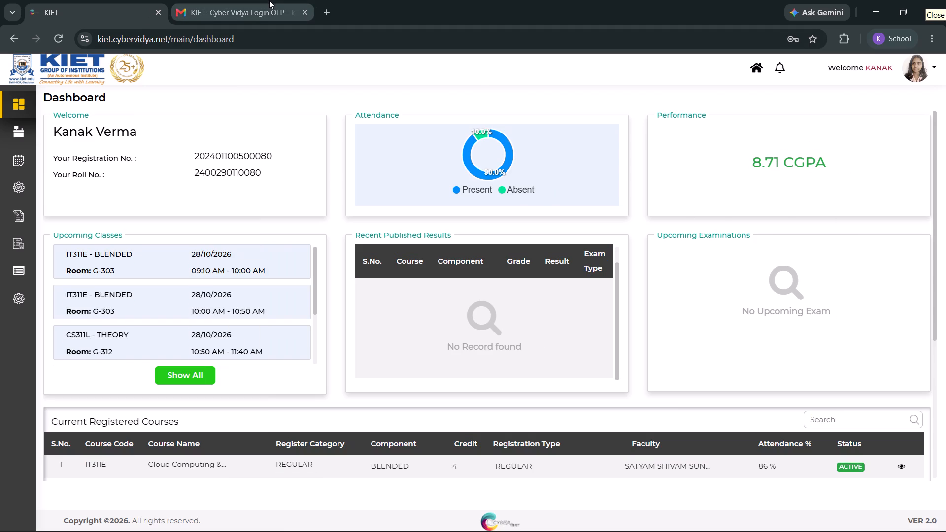
Close the browser window.
left_click(944, 0)
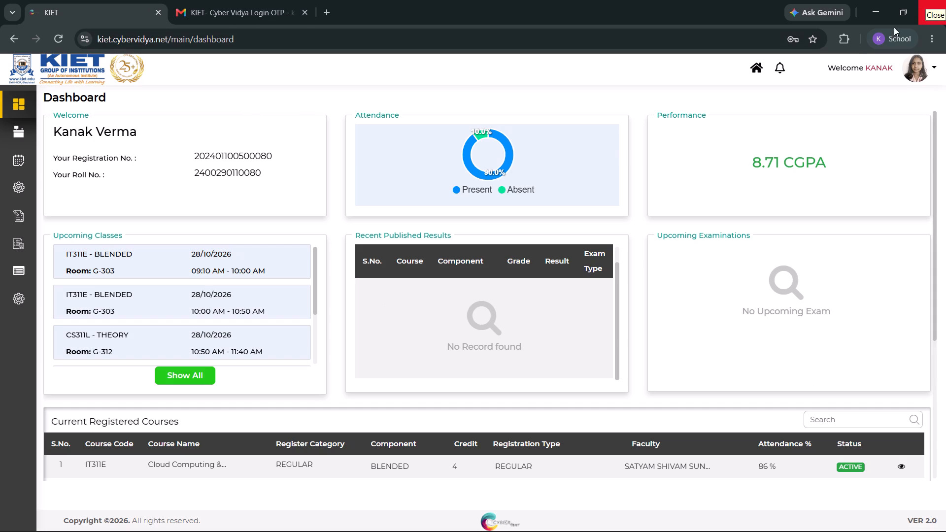